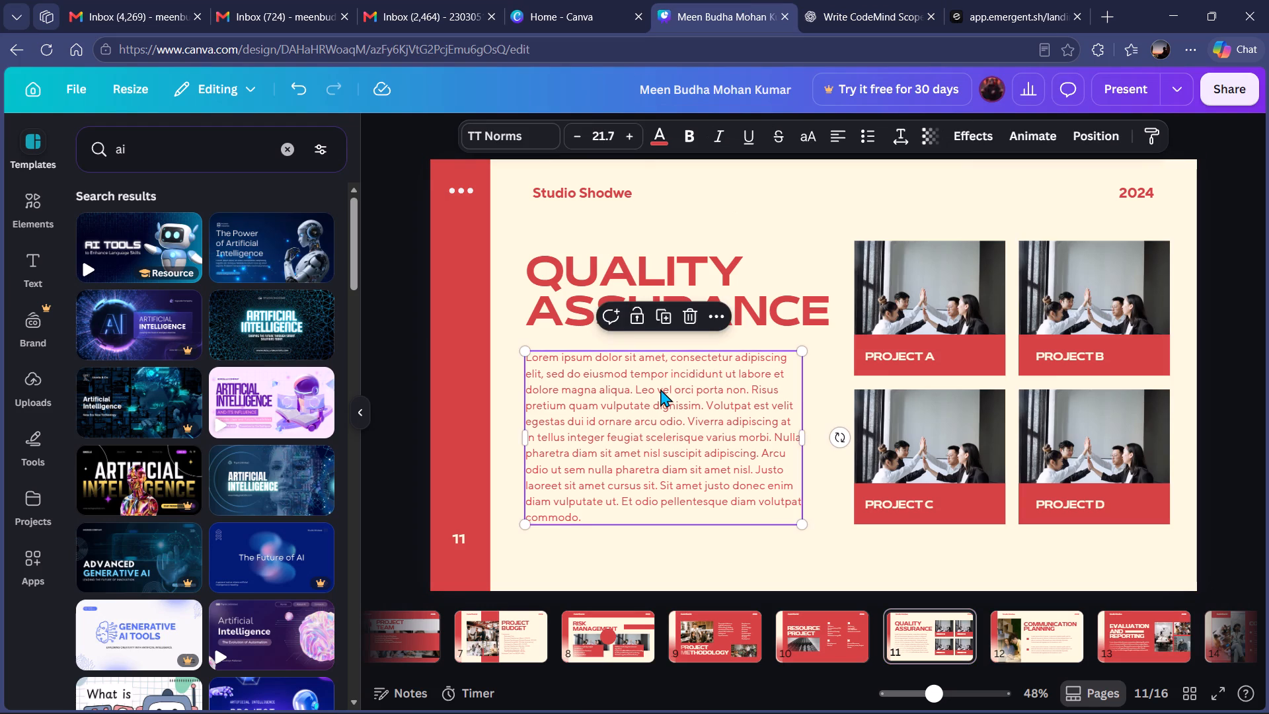
{"action": "key", "text": "ctrl+v"}
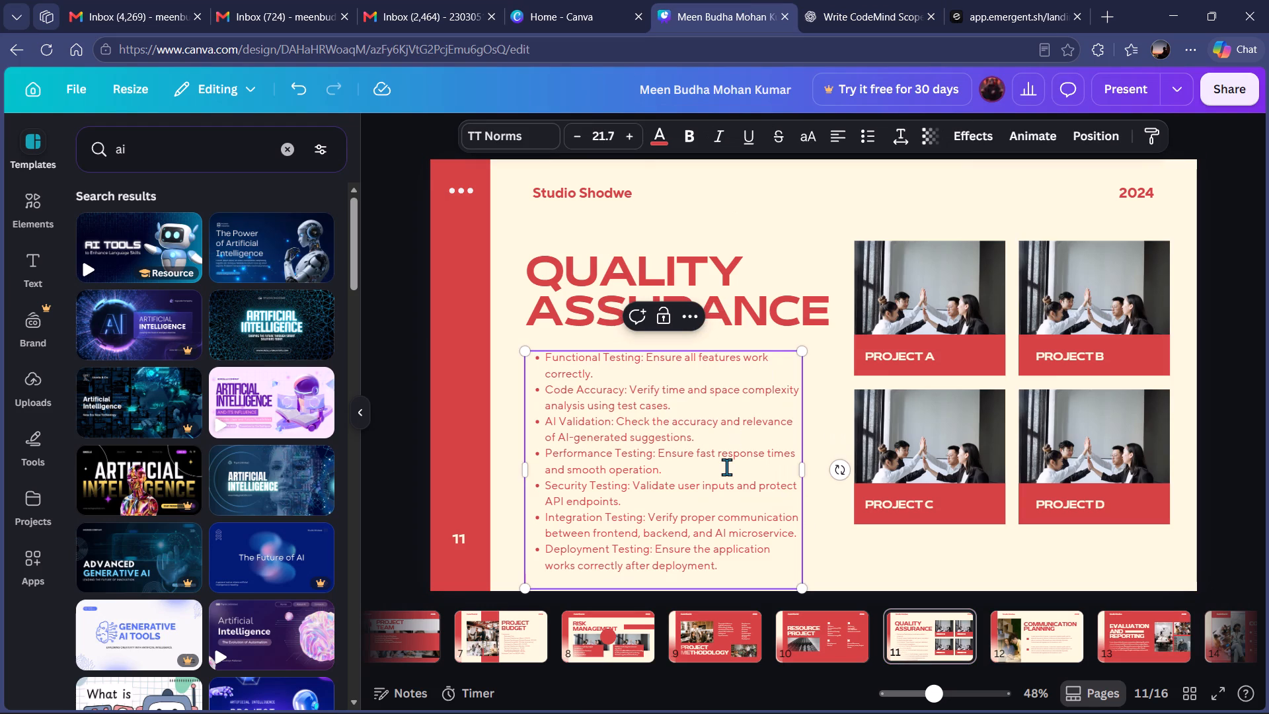
{"action": "scroll", "coordinate": [726, 467], "scroll_direction": "down", "scroll_amount": 2}
Replace the Studio Shodwe header on the Quality Assurance slide with "CodeMind AI".
{"action": "double_click", "coordinate": [596, 195]}
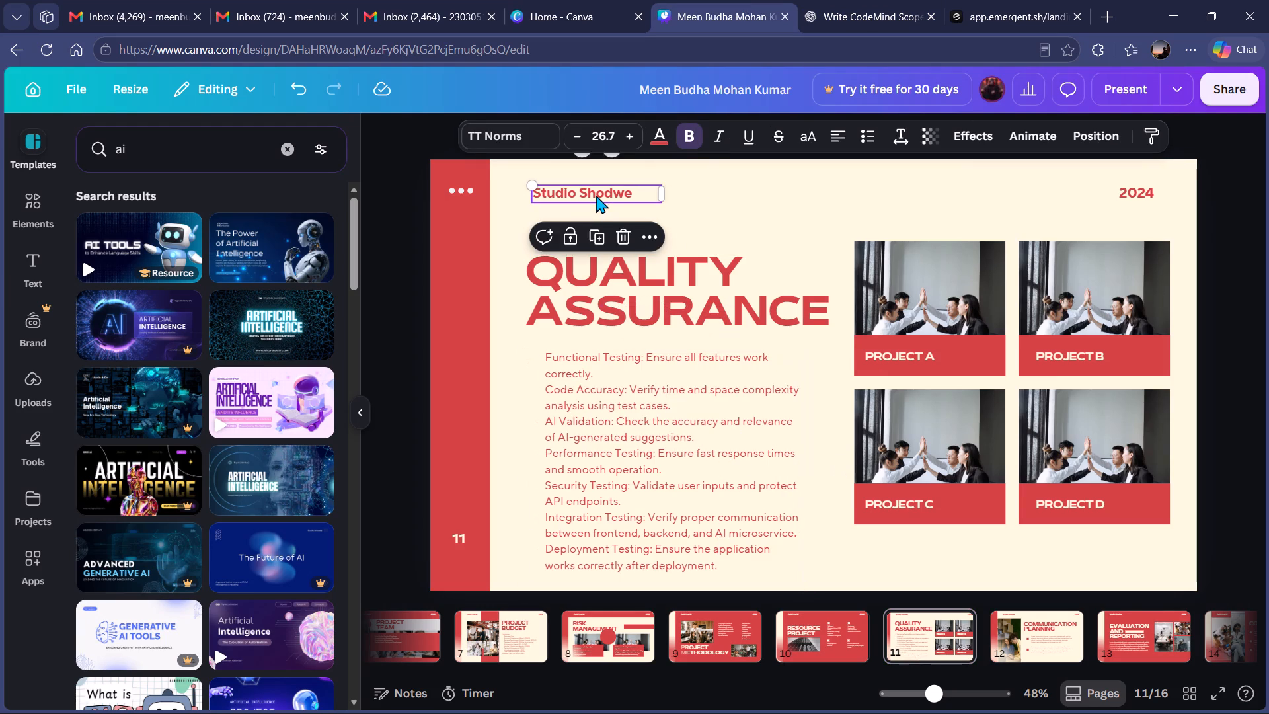
{"action": "type", "text": "CodeMind Ai"}
{"action": "key", "text": "BackSpace"}
{"action": "type", "text": "I"}
{"action": "key", "text": "space"}
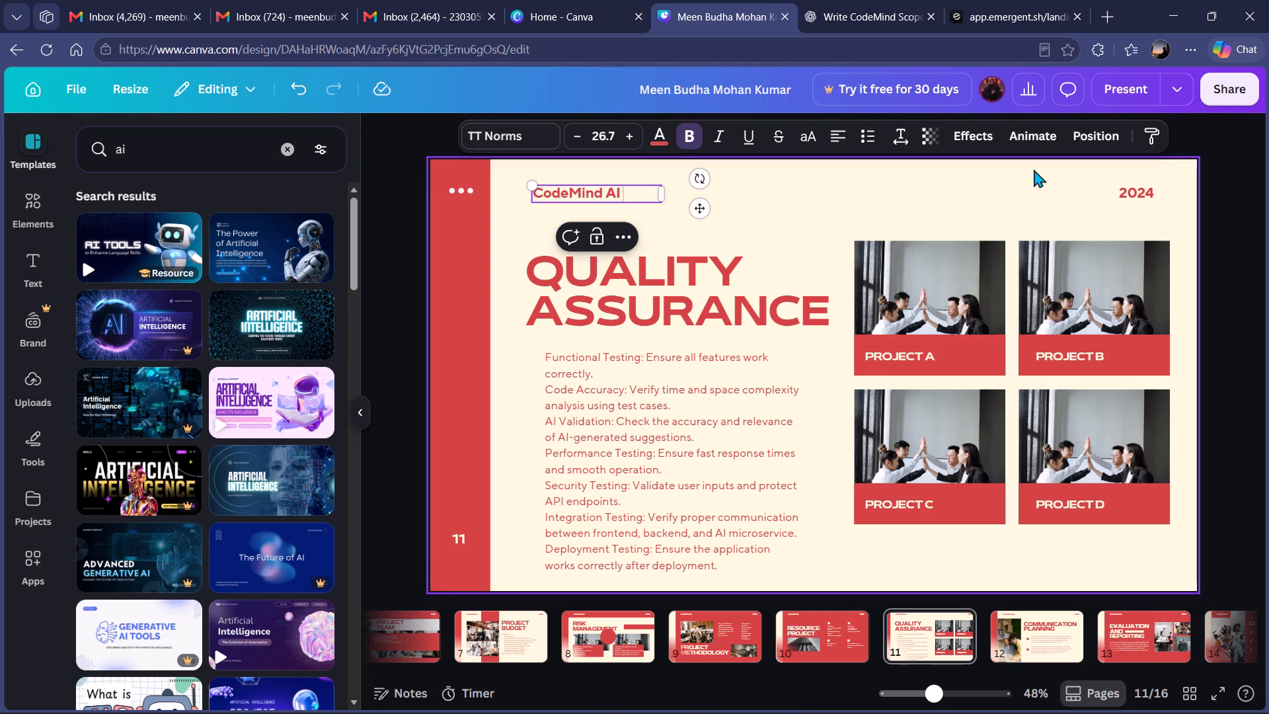
Set the year in the Quality Assurance slide's header to 2026.
{"action": "double_click", "coordinate": [1137, 190]}
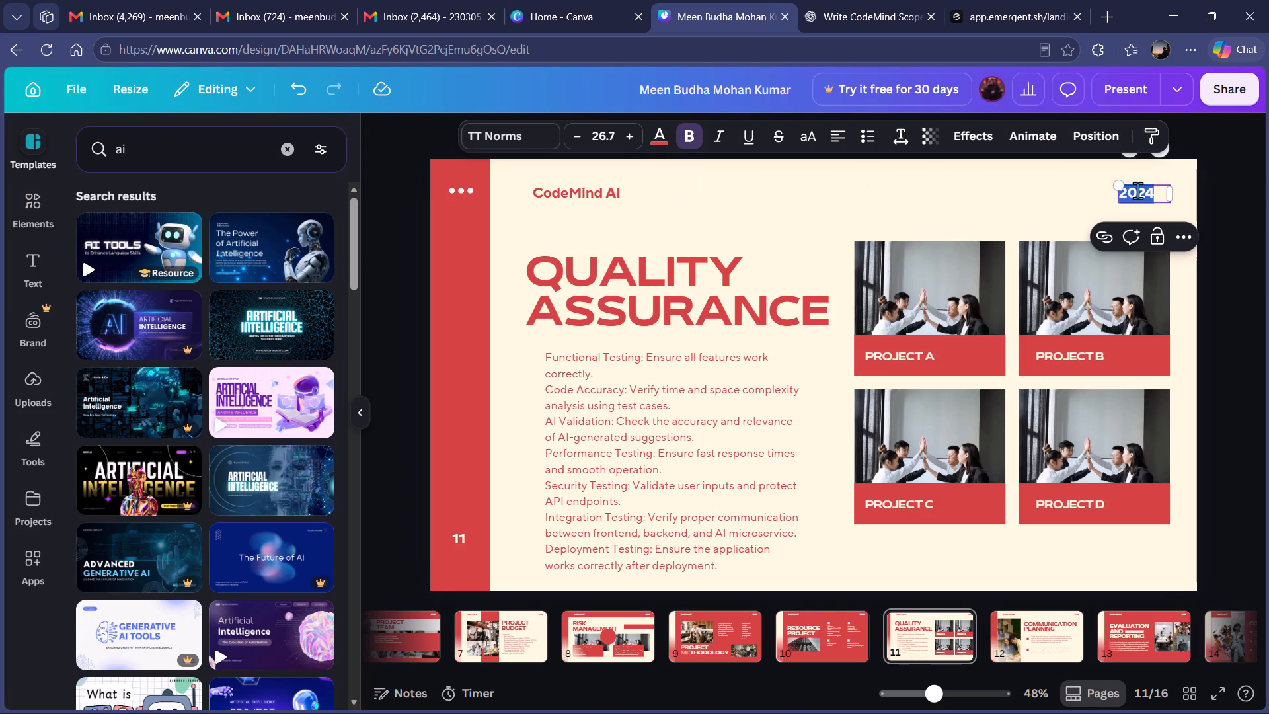
{"action": "type", "text": "2026"}
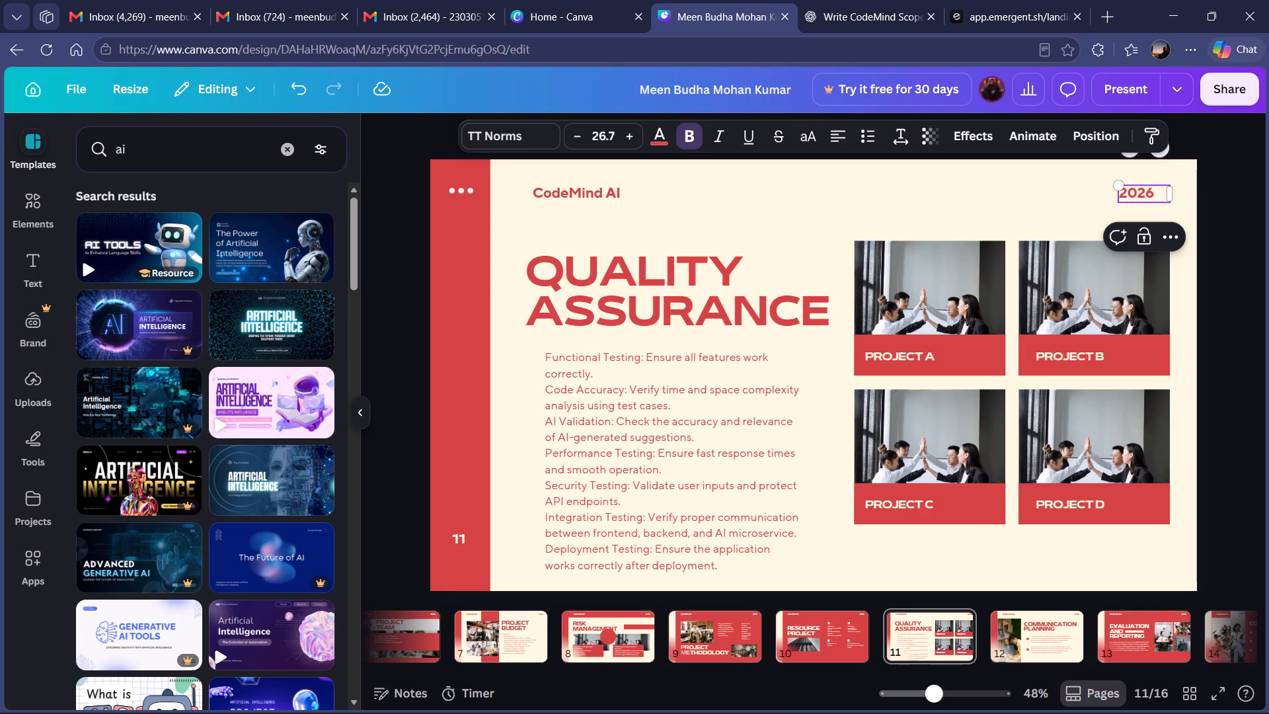
{"action": "left_click", "coordinate": [1208, 278]}
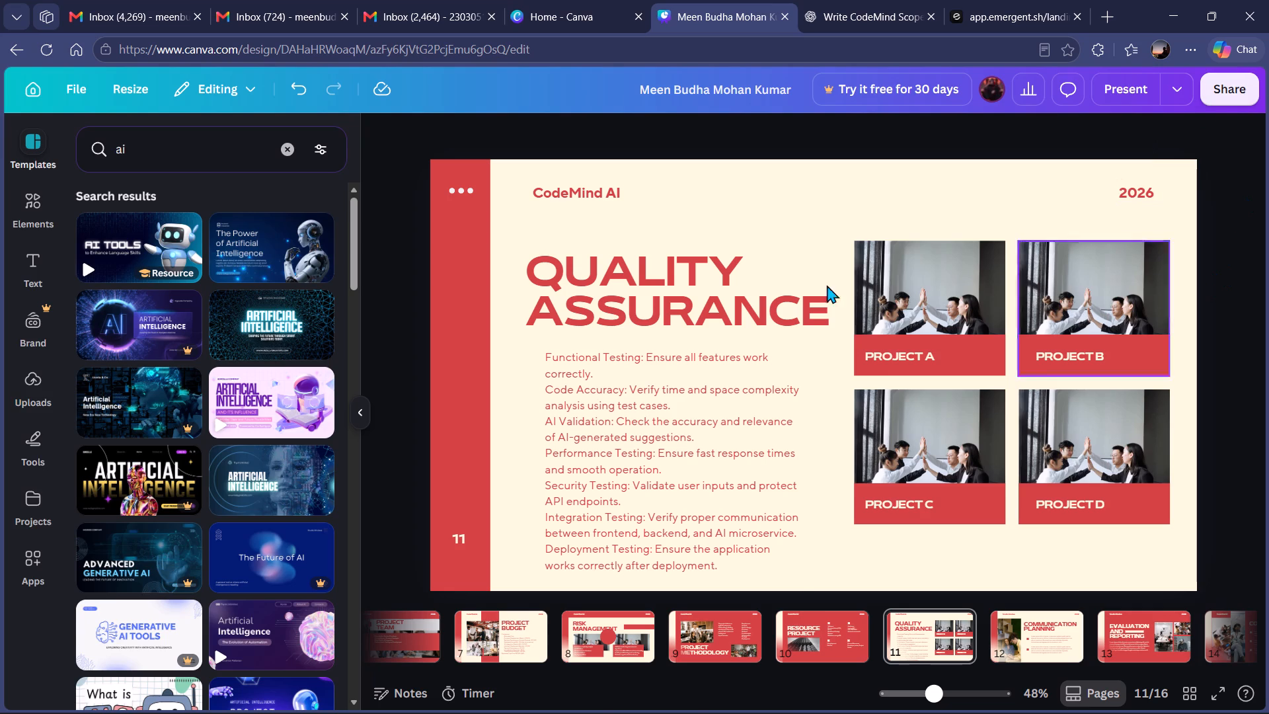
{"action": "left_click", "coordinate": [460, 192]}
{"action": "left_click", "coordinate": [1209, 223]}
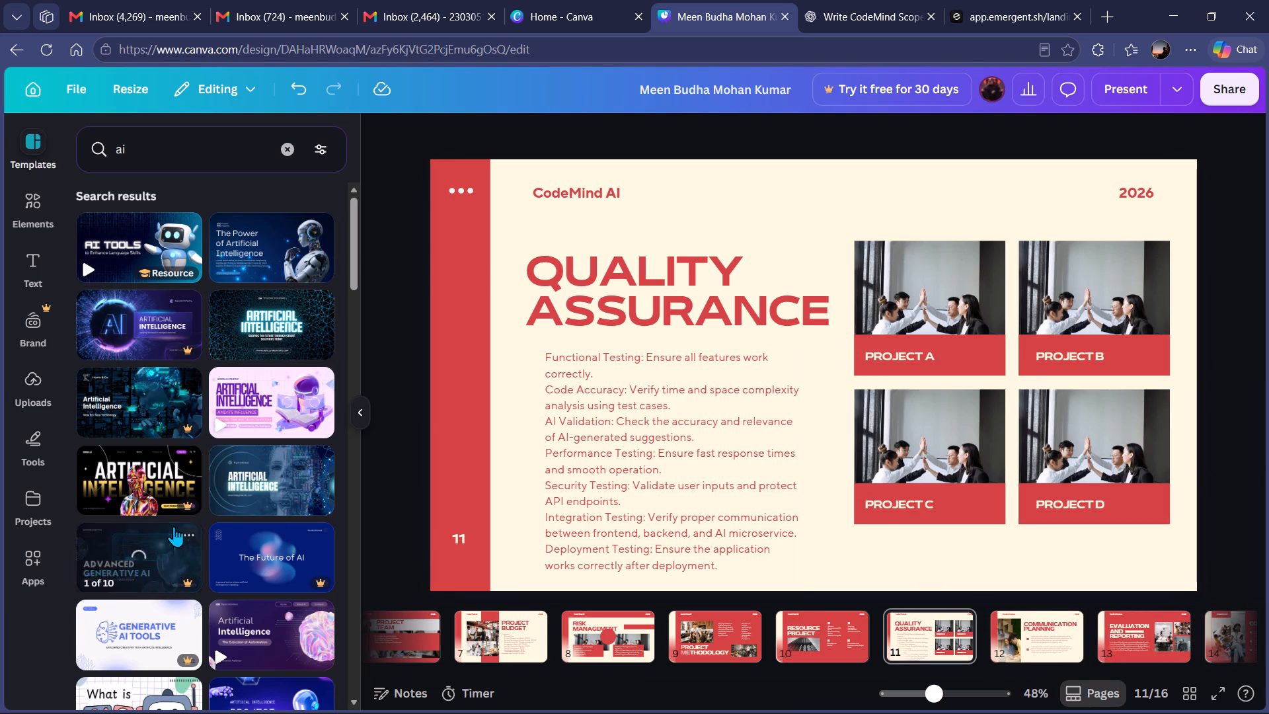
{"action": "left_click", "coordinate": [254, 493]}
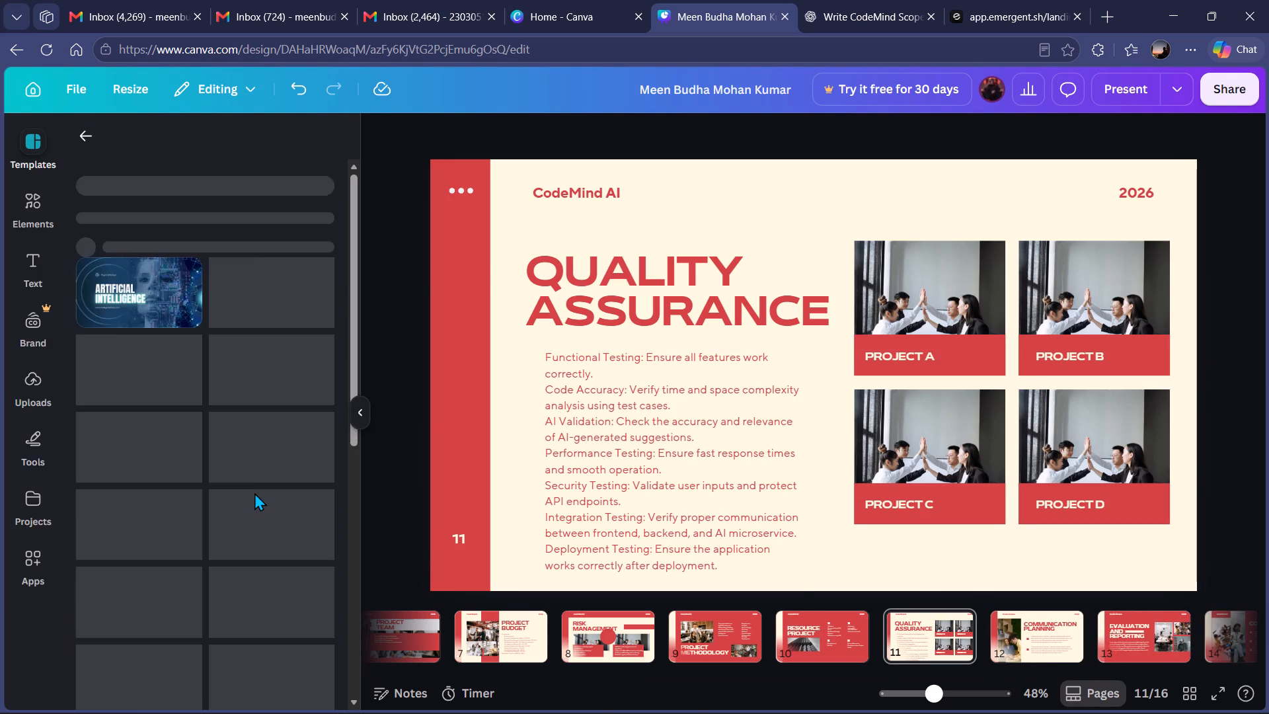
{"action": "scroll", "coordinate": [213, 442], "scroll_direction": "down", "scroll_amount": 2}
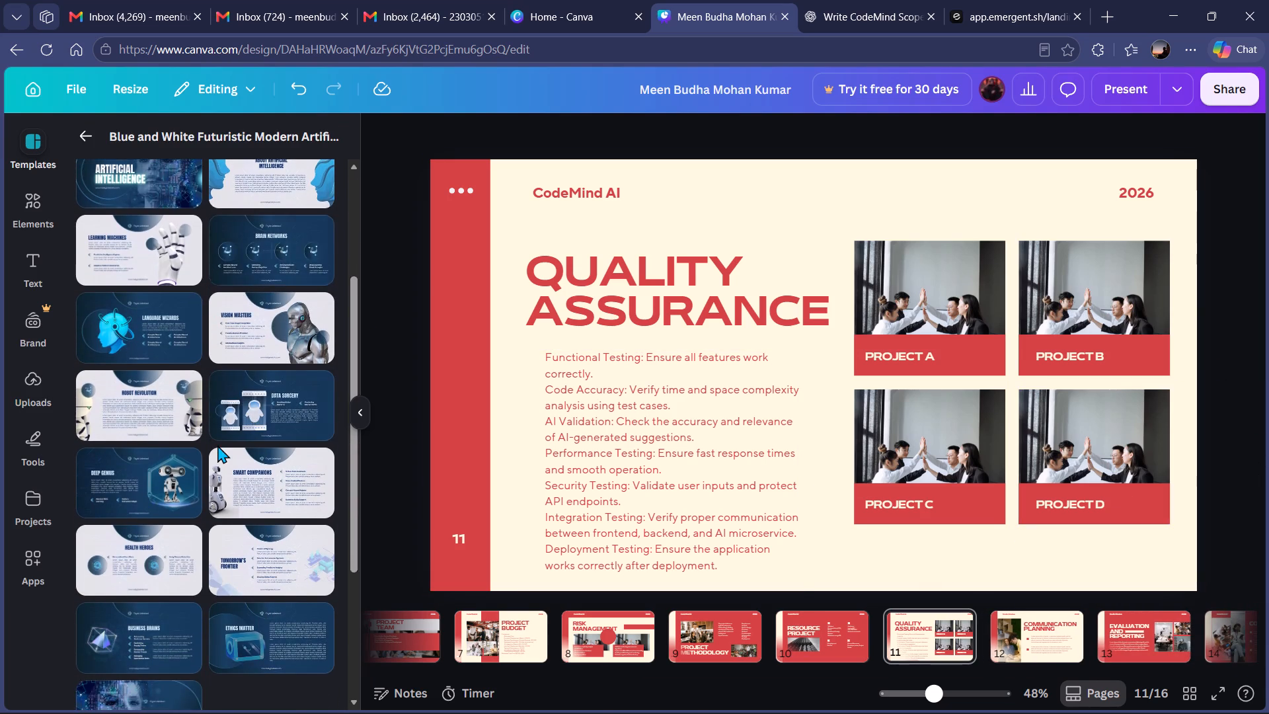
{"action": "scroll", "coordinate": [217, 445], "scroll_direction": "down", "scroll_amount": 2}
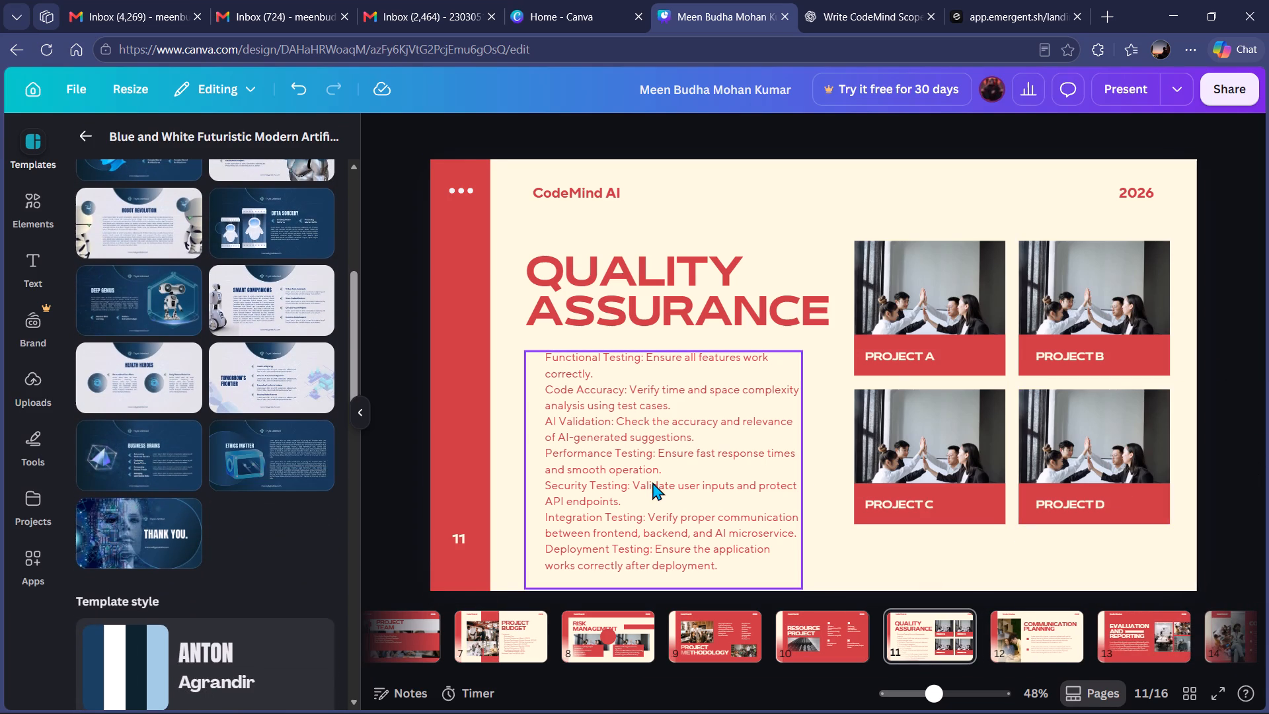
Delete the Communication Planning slide from the presentation.
{"action": "key", "text": "Right"}
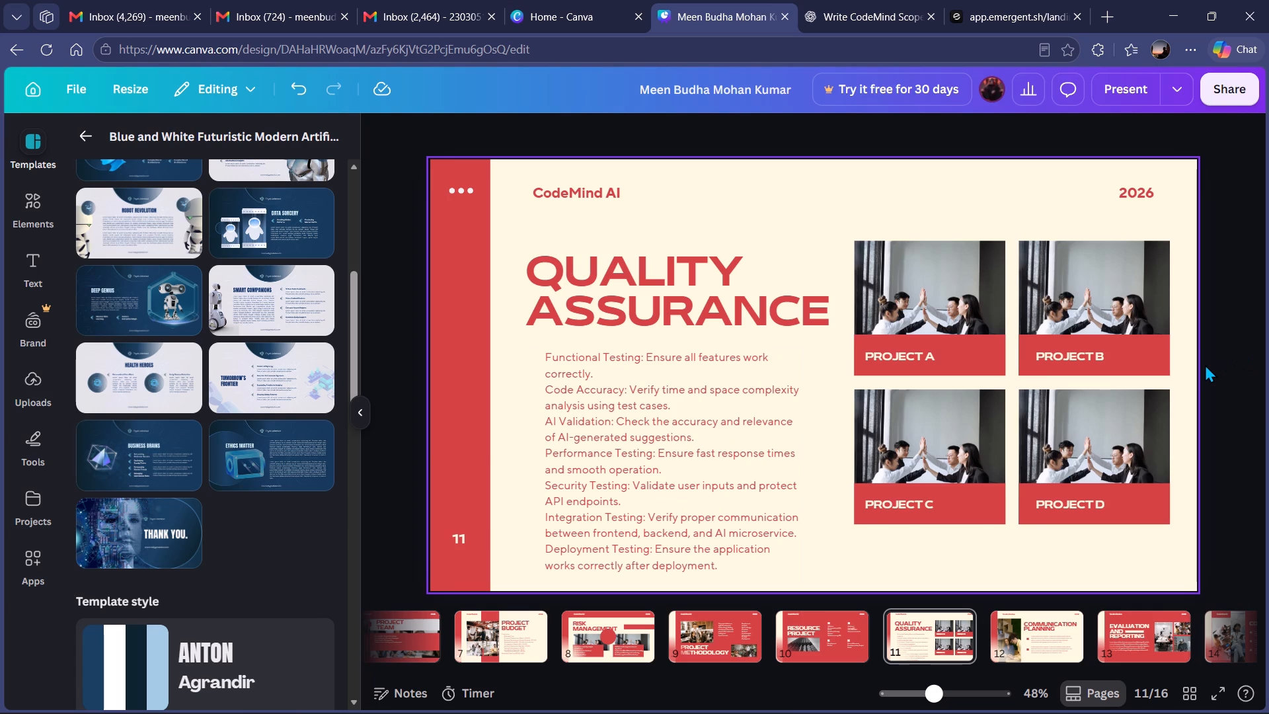
{"action": "left_click", "coordinate": [1205, 364]}
{"action": "key", "text": "Right"}
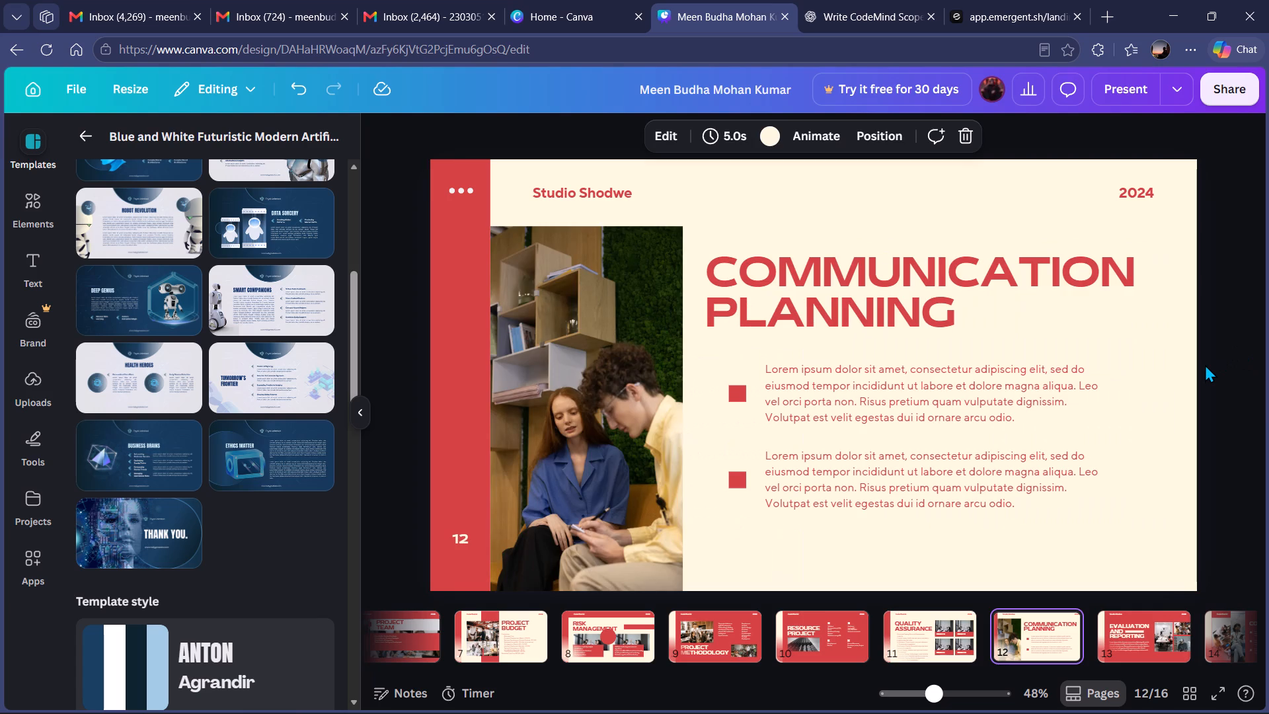
{"action": "left_click", "coordinate": [958, 143]}
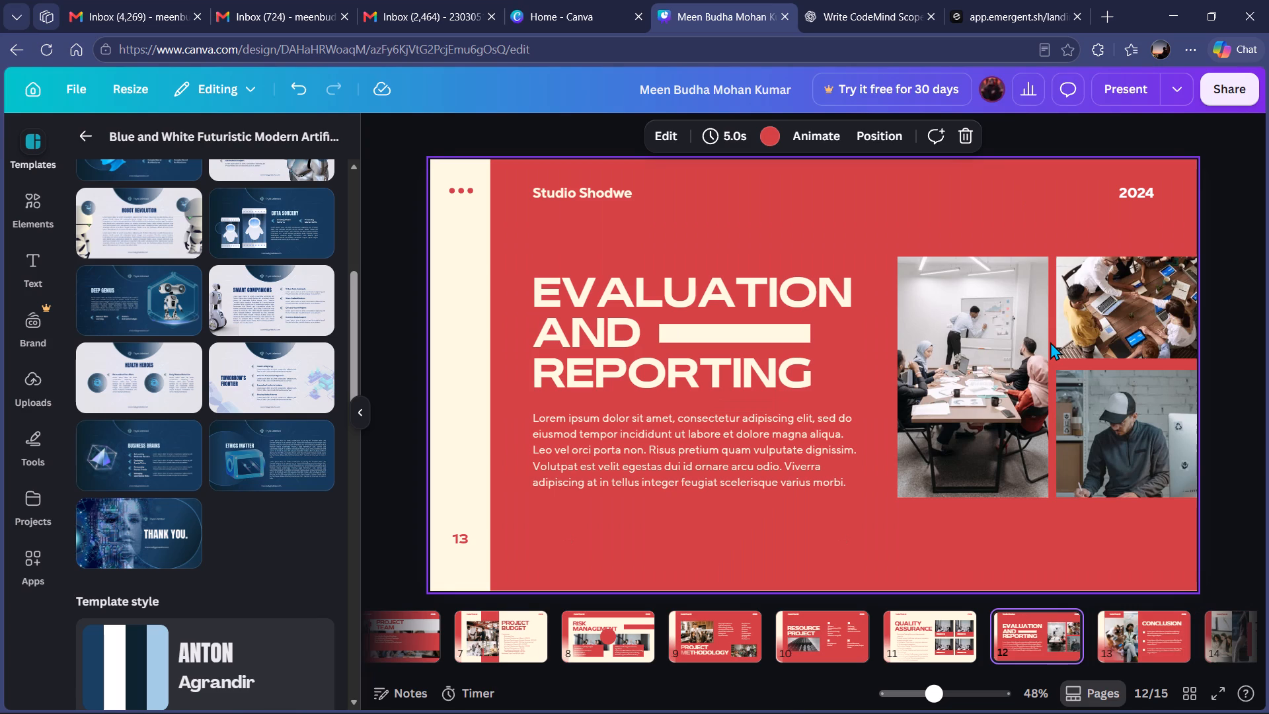
Replace the placeholder body text on the Evaluation and Reporting slide with a first line reading "Functionlity Evaluation".
{"action": "scroll", "coordinate": [1050, 342], "scroll_direction": "down", "scroll_amount": 1}
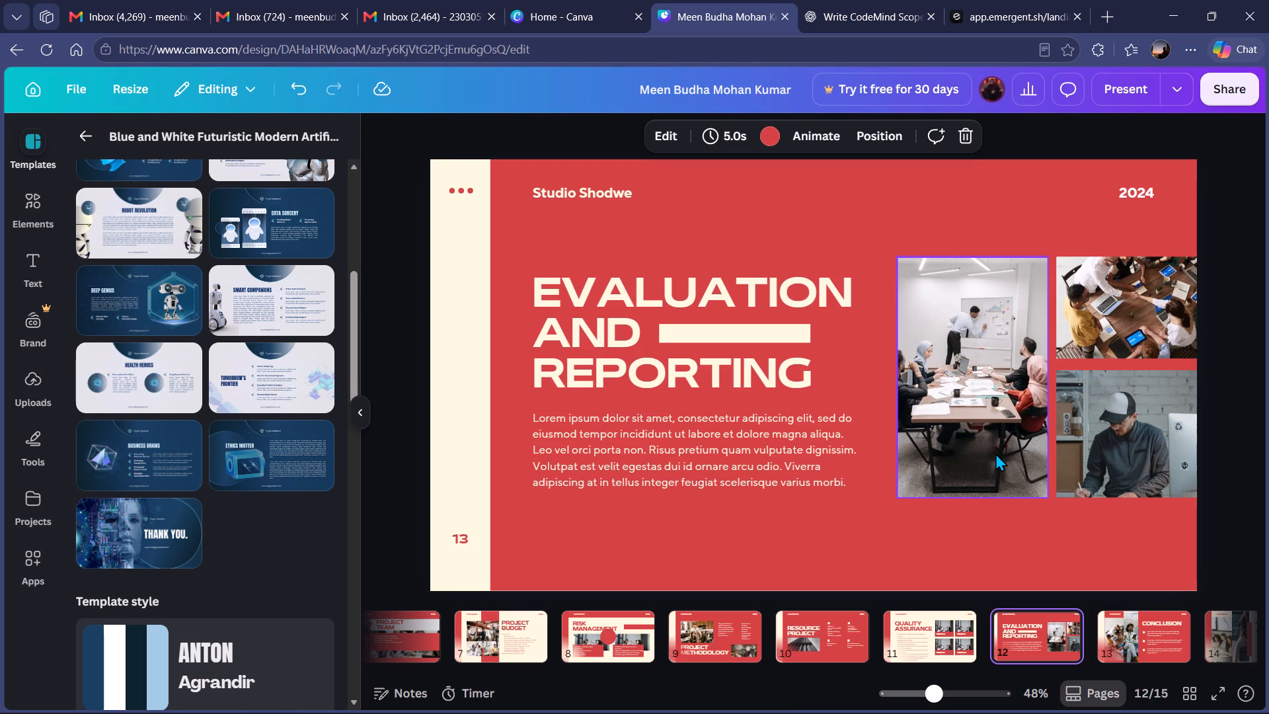
{"action": "scroll", "coordinate": [1007, 490], "scroll_direction": "down", "scroll_amount": 1}
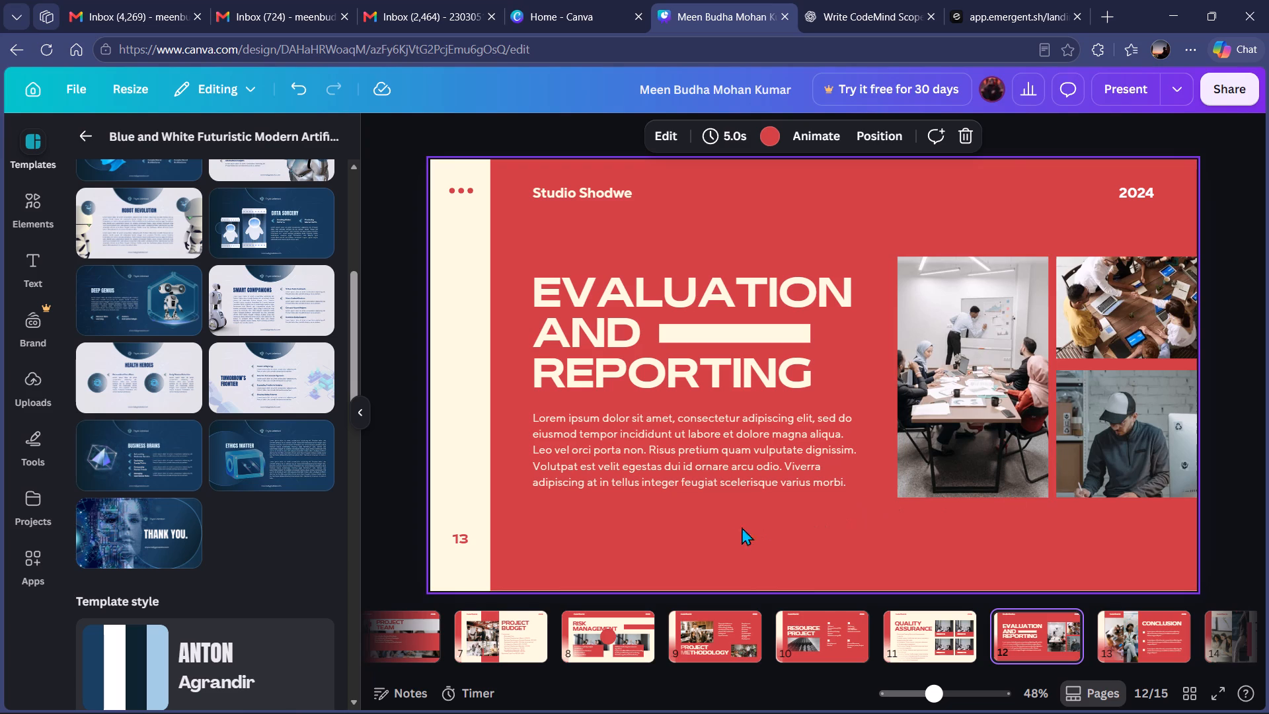
{"action": "double_click", "coordinate": [685, 454]}
{"action": "key", "text": "BackSpace"}
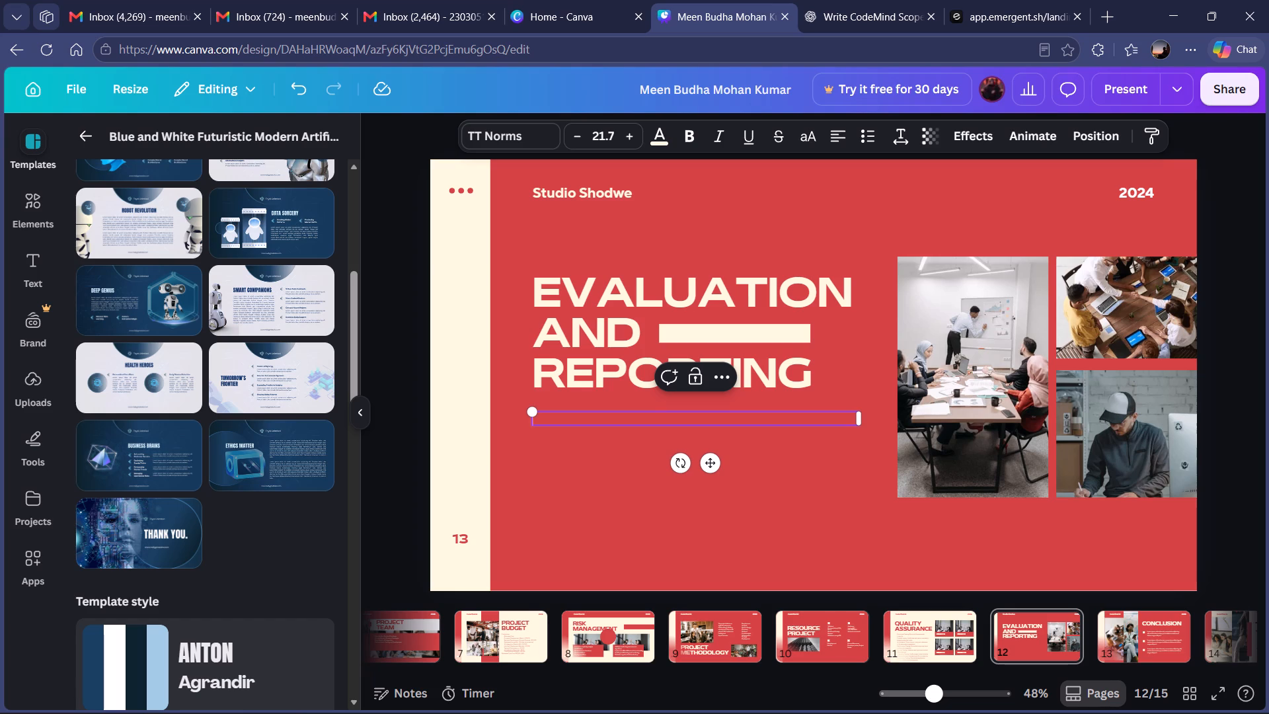
{"action": "type", "text": "Functionla"}
{"action": "key", "text": "BackSpace"}
{"action": "type", "text": "ly"}
{"action": "key", "text": "space"}
{"action": "key", "text": "BackSpace"}
{"action": "key", "text": "BackSpace"}
{"action": "key", "text": "i"}
{"action": "key", "text": "BackSpace"}
{"action": "key", "text": "BackSpace"}
{"action": "type", "text": "ity"}
{"action": "key", "text": "space"}
{"action": "type", "text": "Evalu"}
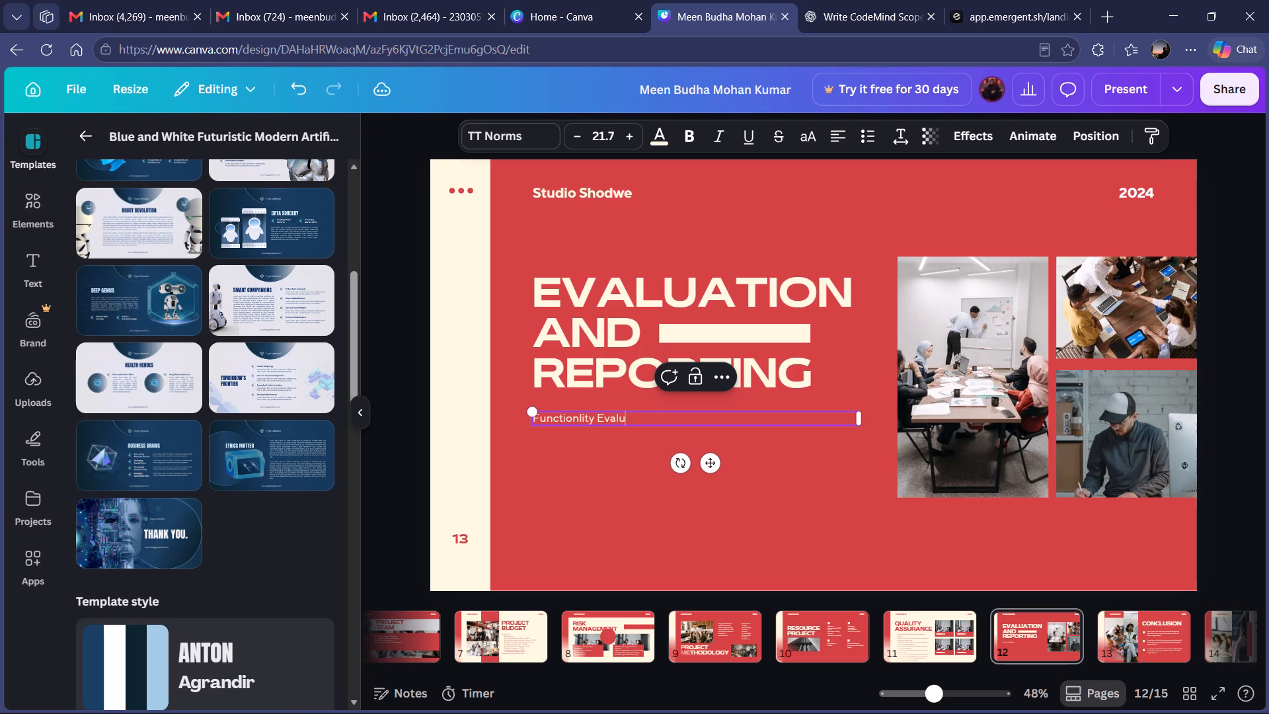
{"action": "type", "text": "ation"}
{"action": "key", "text": "Return"}
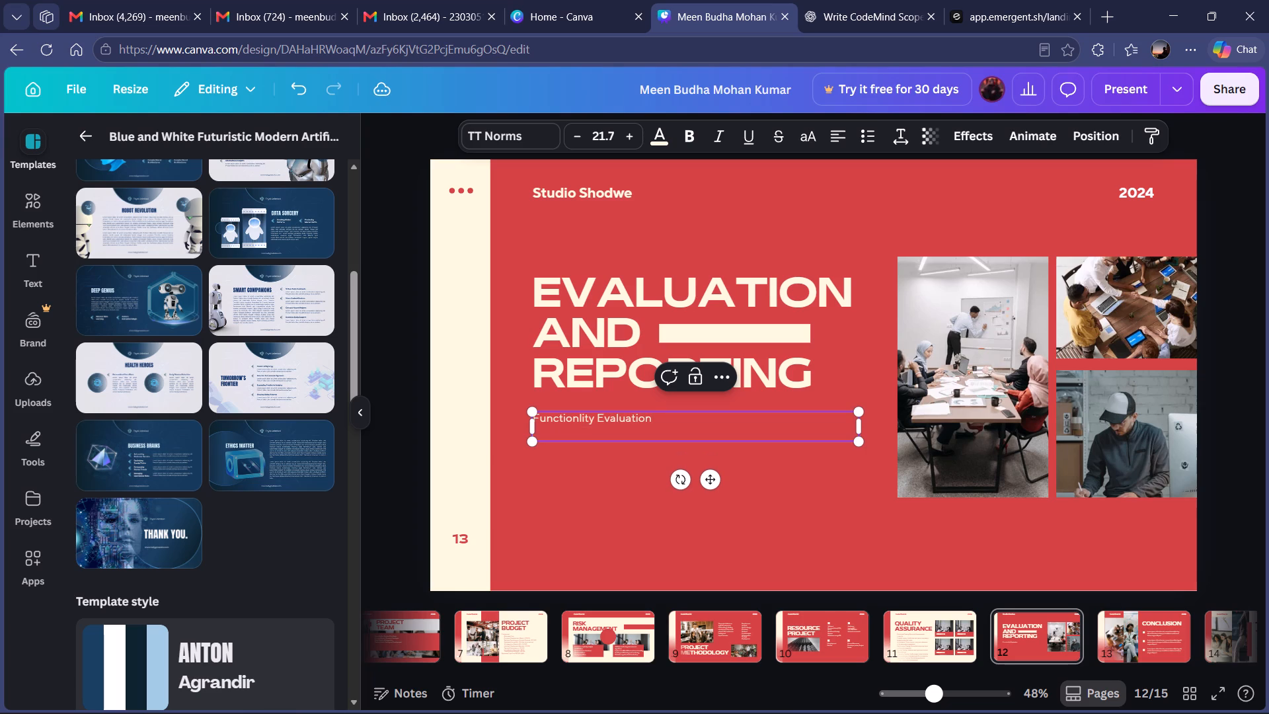
Add the lines "Accuracy Evaluation", "Performance" and "AI Evaluation" to the Evaluation and Reporting body text.
{"action": "type", "text": "Accua"}
{"action": "key", "text": "BackSpace"}
{"action": "type", "text": "racy Evaluation"}
{"action": "key", "text": "Return"}
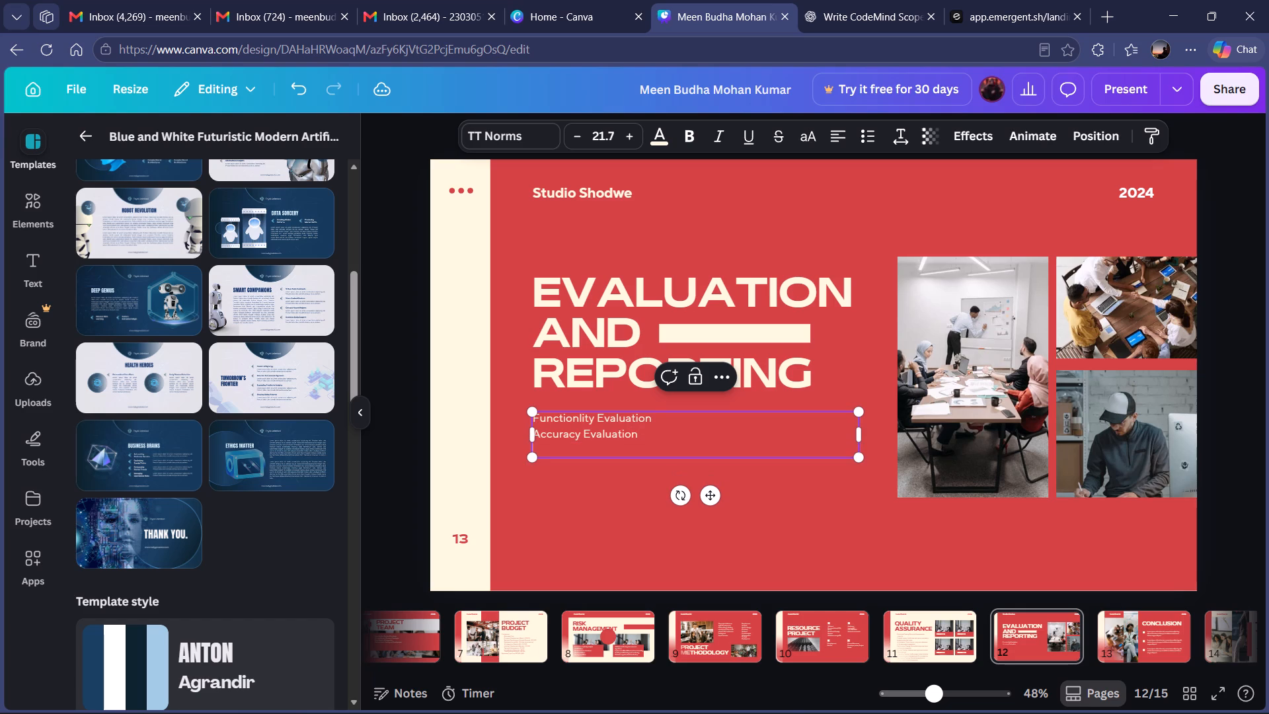
{"action": "type", "text": "Performance"}
{"action": "key", "text": "space"}
{"action": "key", "text": "Return"}
{"action": "type", "text": "Ai"}
{"action": "key", "text": "BackSpace"}
{"action": "type", "text": "I Evaluation"}
{"action": "key", "text": "Return"}
Add the lines "user Interface", "Testing Reports" and "Final Reporting" to the end of the body list.
{"action": "type", "text": "user"}
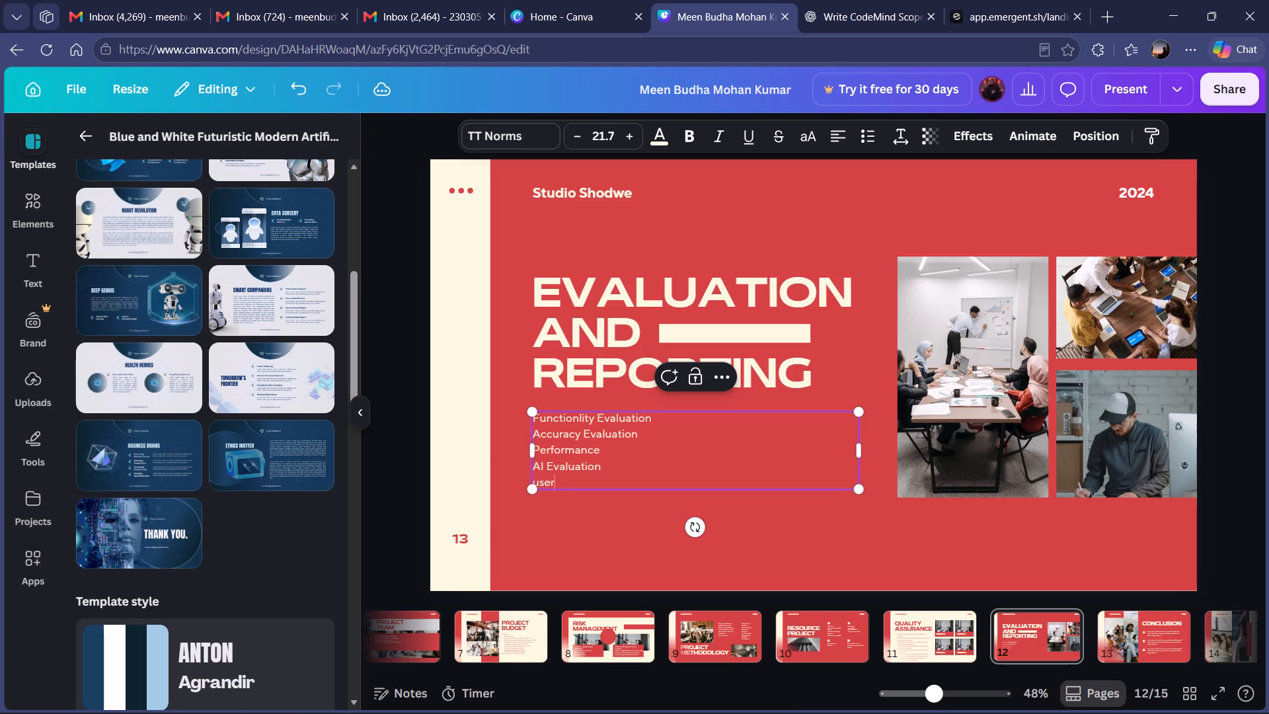
{"action": "key", "text": "space"}
{"action": "type", "text": "Interfas"}
{"action": "key", "text": "BackSpace"}
{"action": "type", "text": "ce"}
{"action": "key", "text": "space"}
{"action": "key", "text": "Return"}
{"action": "type", "text": "Testing"}
{"action": "key", "text": "space"}
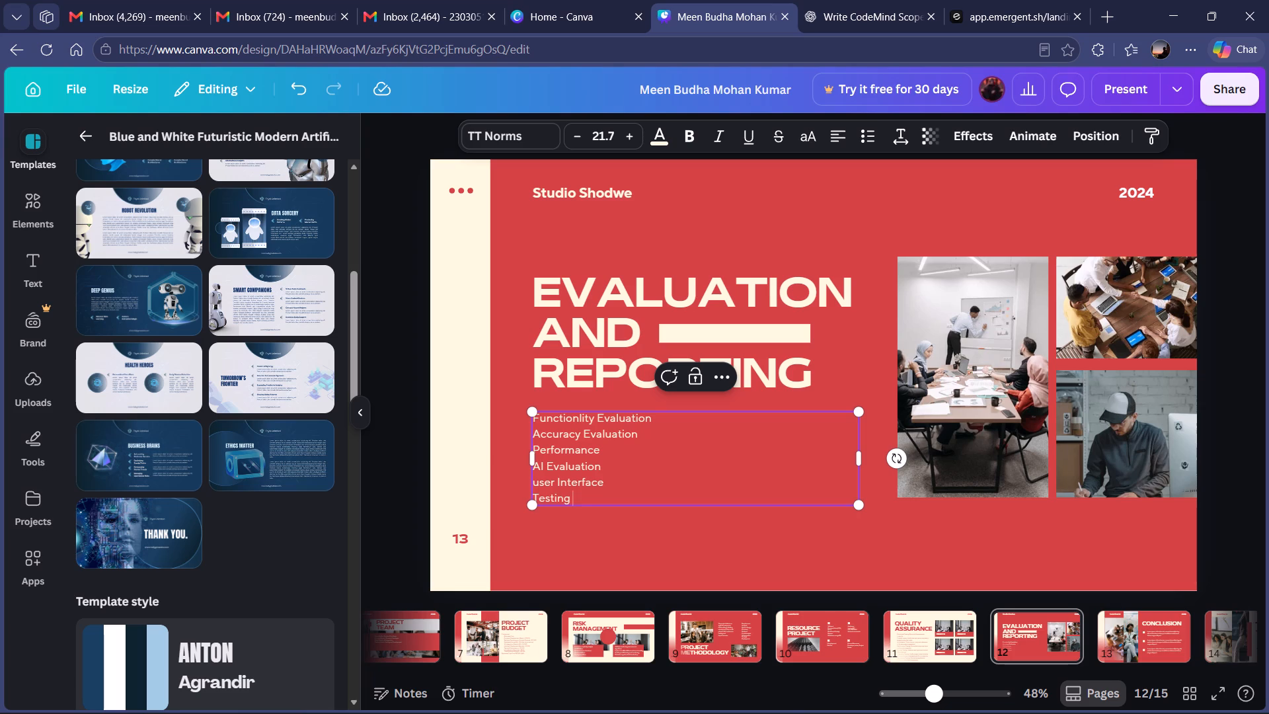
{"action": "type", "text": "Reports"}
{"action": "key", "text": "Return"}
{"action": "type", "text": "Fila"}
{"action": "key", "text": "BackSpace"}
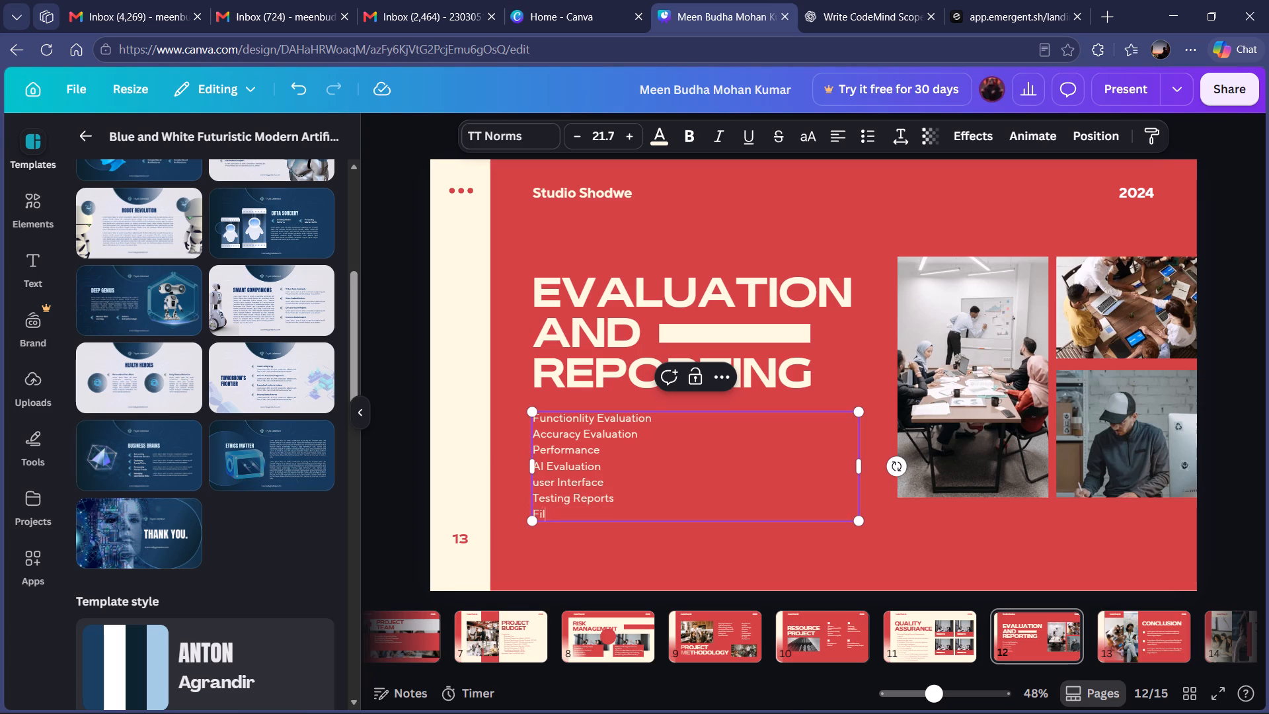
{"action": "key", "text": "BackSpace"}
{"action": "type", "text": "nal"}
{"action": "key", "text": "space"}
{"action": "key", "text": "space"}
{"action": "type", "text": "Reporting"}
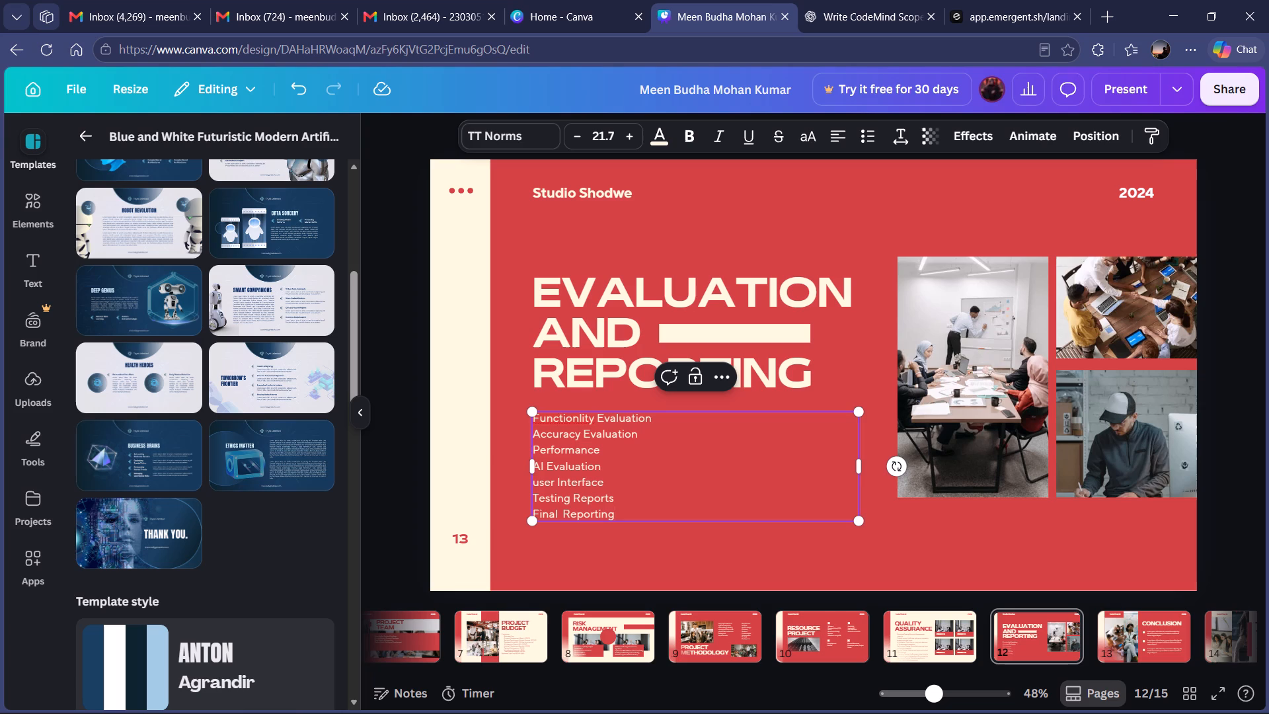
Add a closing line: "-To ensure CodeMind AI is accurate, reliable, efficient, and meets the defined project requirements.".
{"action": "key", "text": "Return"}
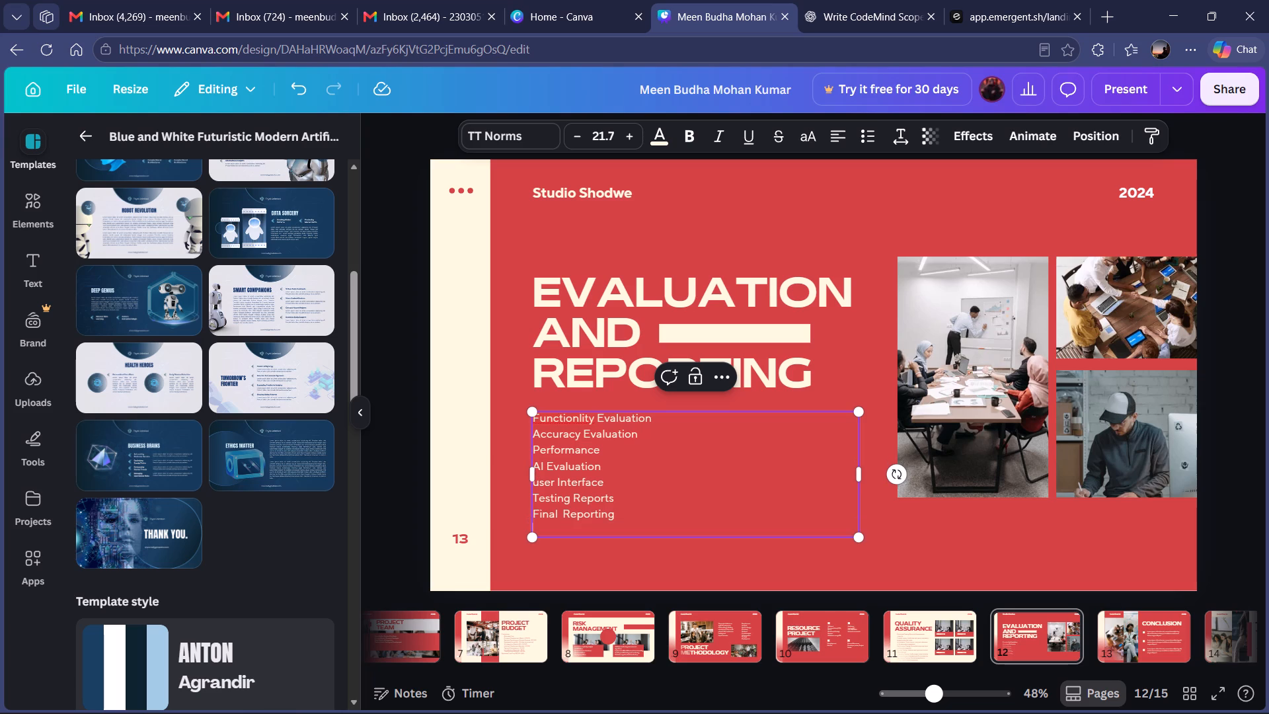
{"action": "key", "text": "minus"}
{"action": "type", "text": "To en"}
{"action": "type", "text": "sure CodeMind AI is accua"}
{"action": "key", "text": "BackSpace"}
{"action": "type", "text": "rate, reliable, efficient, and m"}
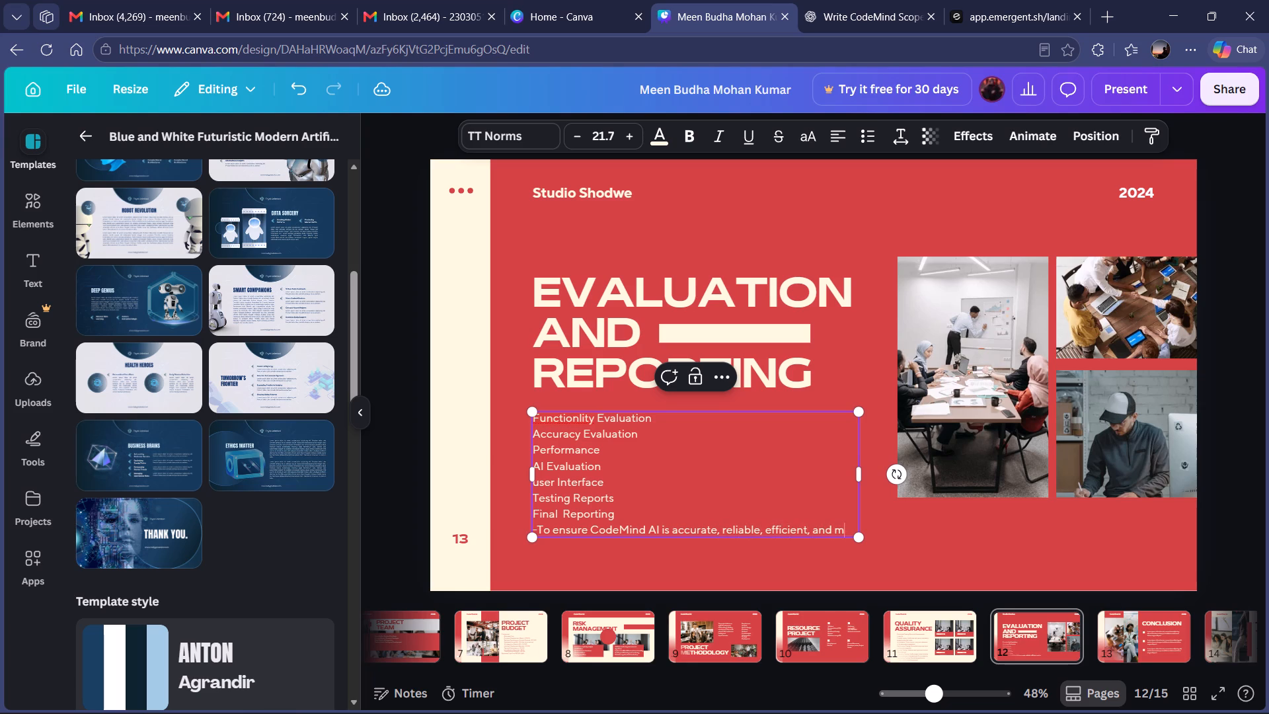
{"action": "type", "text": "eets the defined prog"}
{"action": "key", "text": "BackSpace"}
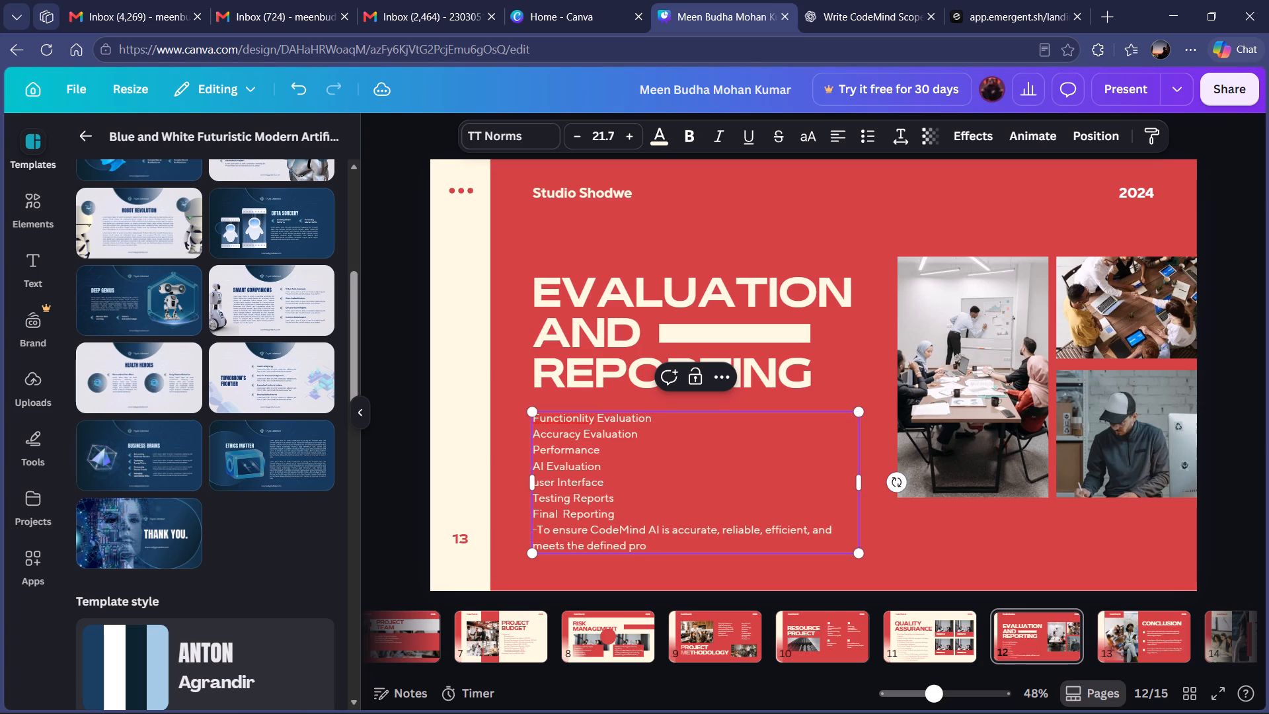
{"action": "type", "text": "ject requirements."}
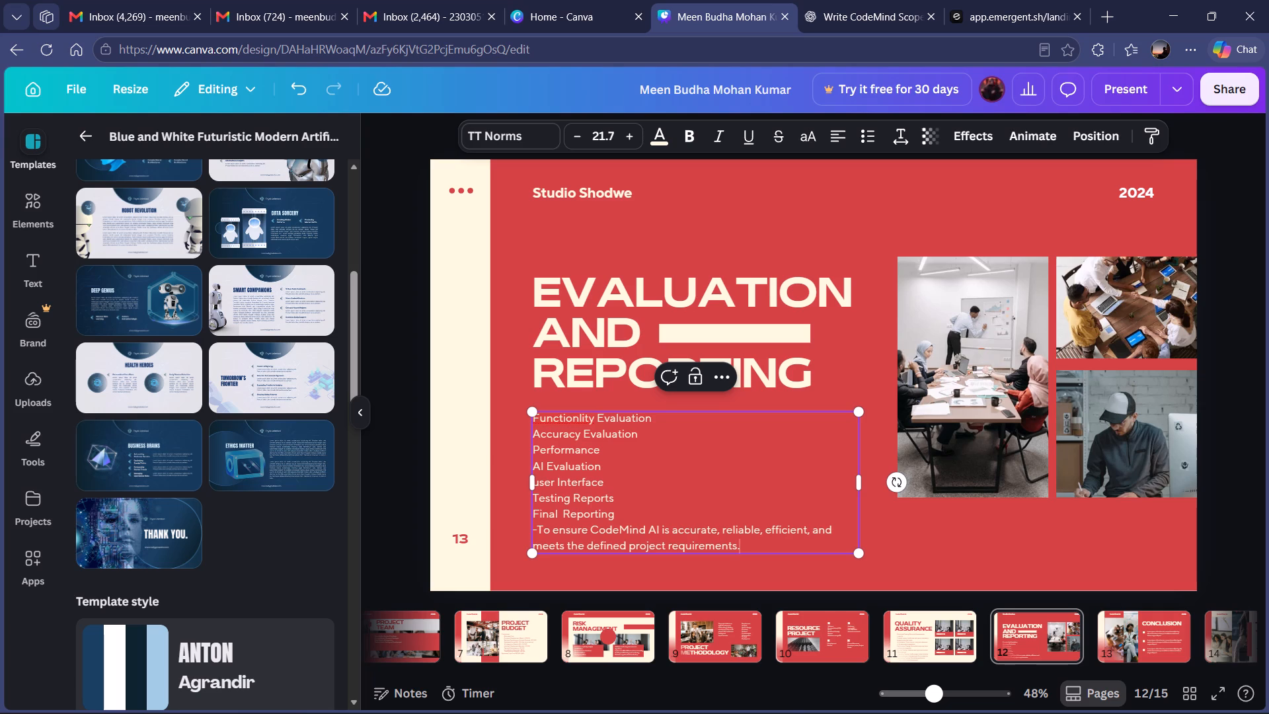
Prefix the closing sentence of the body text with "Evaluation Goal:- ".
{"action": "key", "text": "ctrl+Up"}
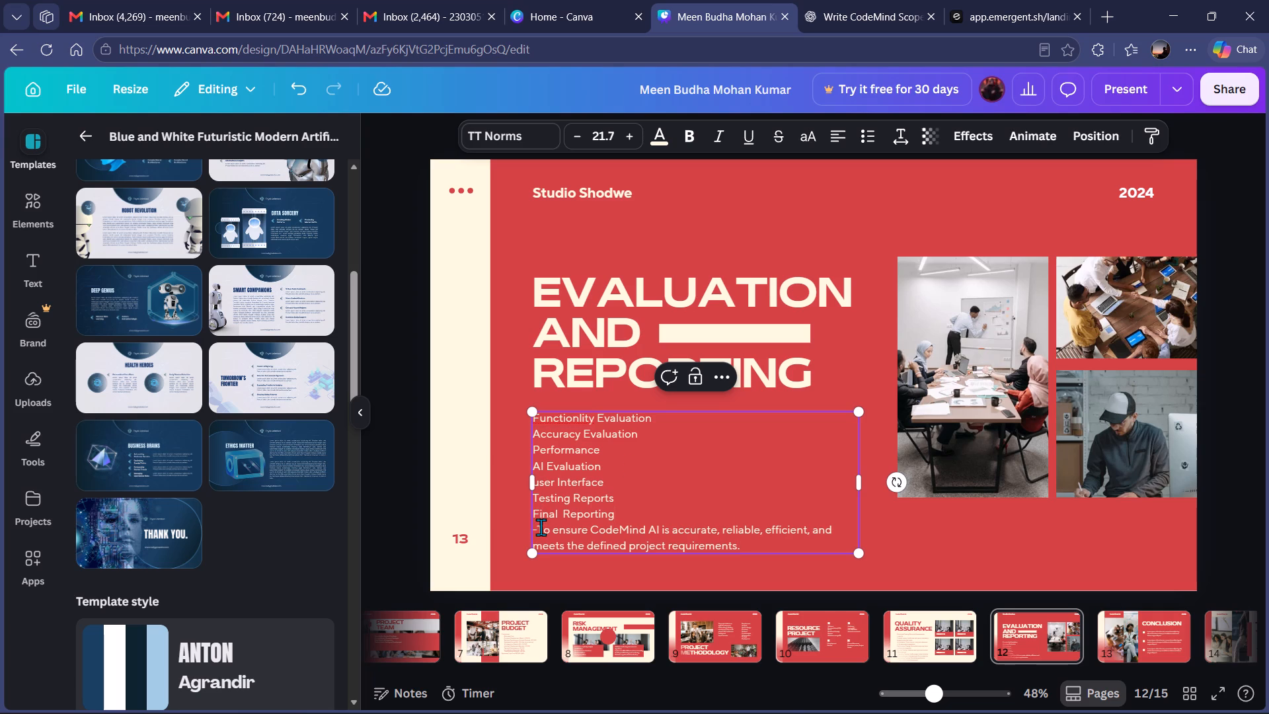
{"action": "left_click", "coordinate": [541, 528]}
{"action": "key", "text": "Left"}
{"action": "key", "text": "Left"}
{"action": "type", "text": "Ec"}
{"action": "key", "text": "BackSpace"}
{"action": "type", "text": "val"}
{"action": "type", "text": "uation"}
{"action": "key", "text": "space"}
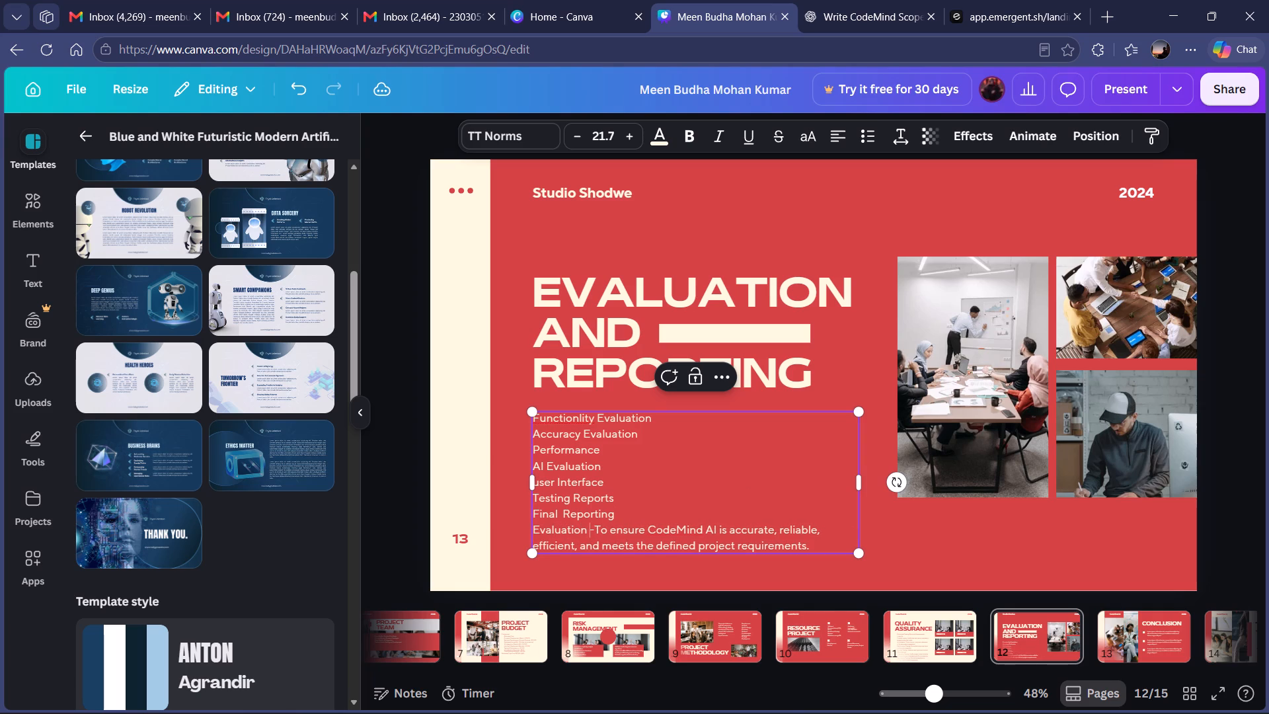
{"action": "type", "text": "Goal"}
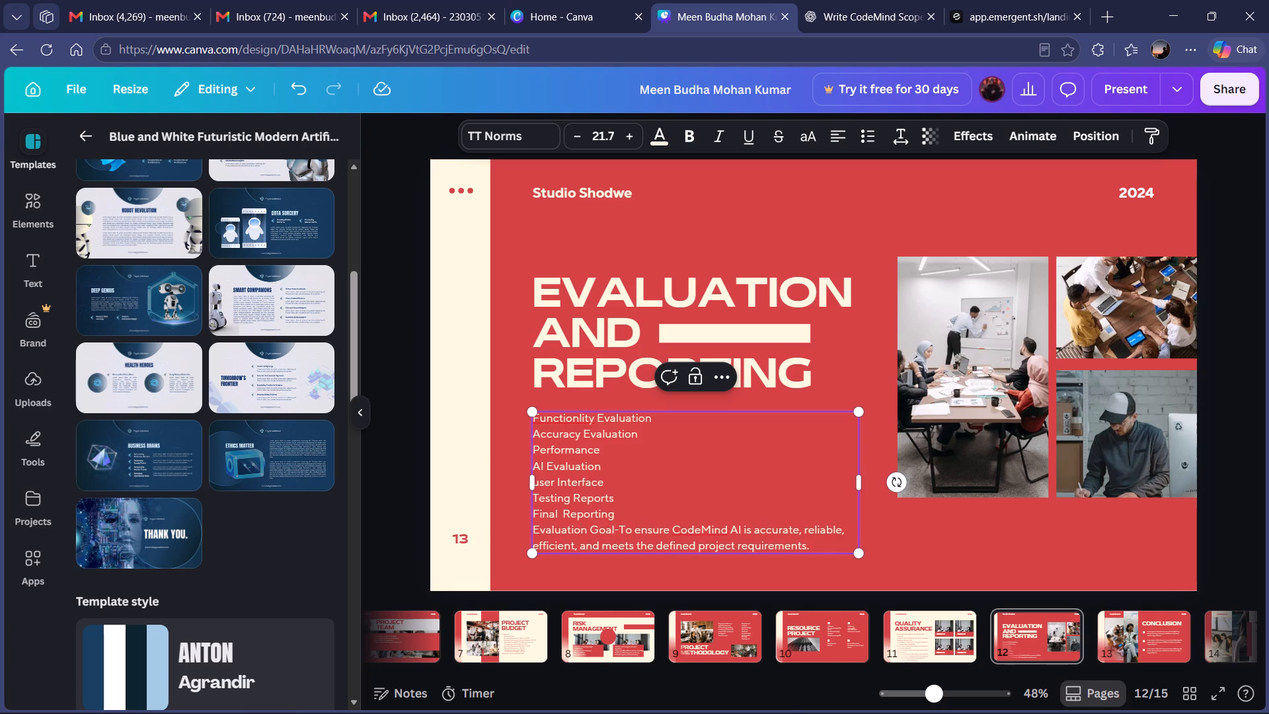
{"action": "key", "text": "shift+colon"}
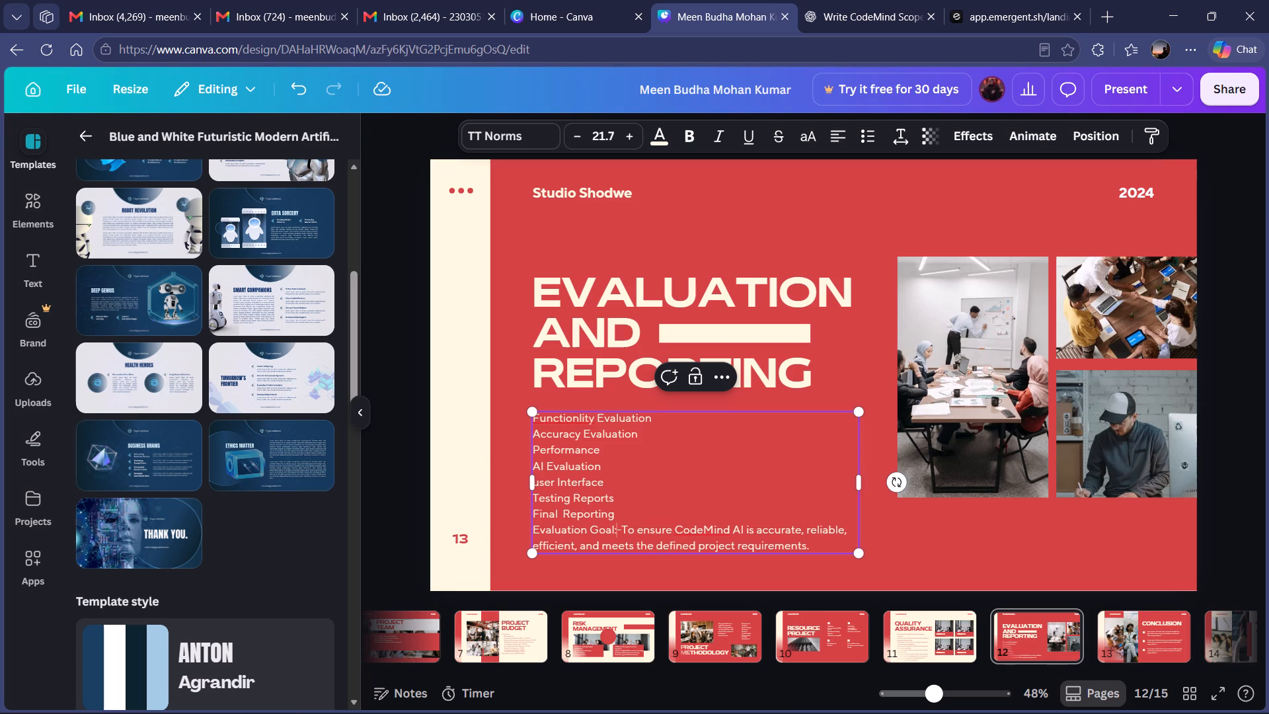
{"action": "key", "text": "Right"}
{"action": "key", "text": "space"}
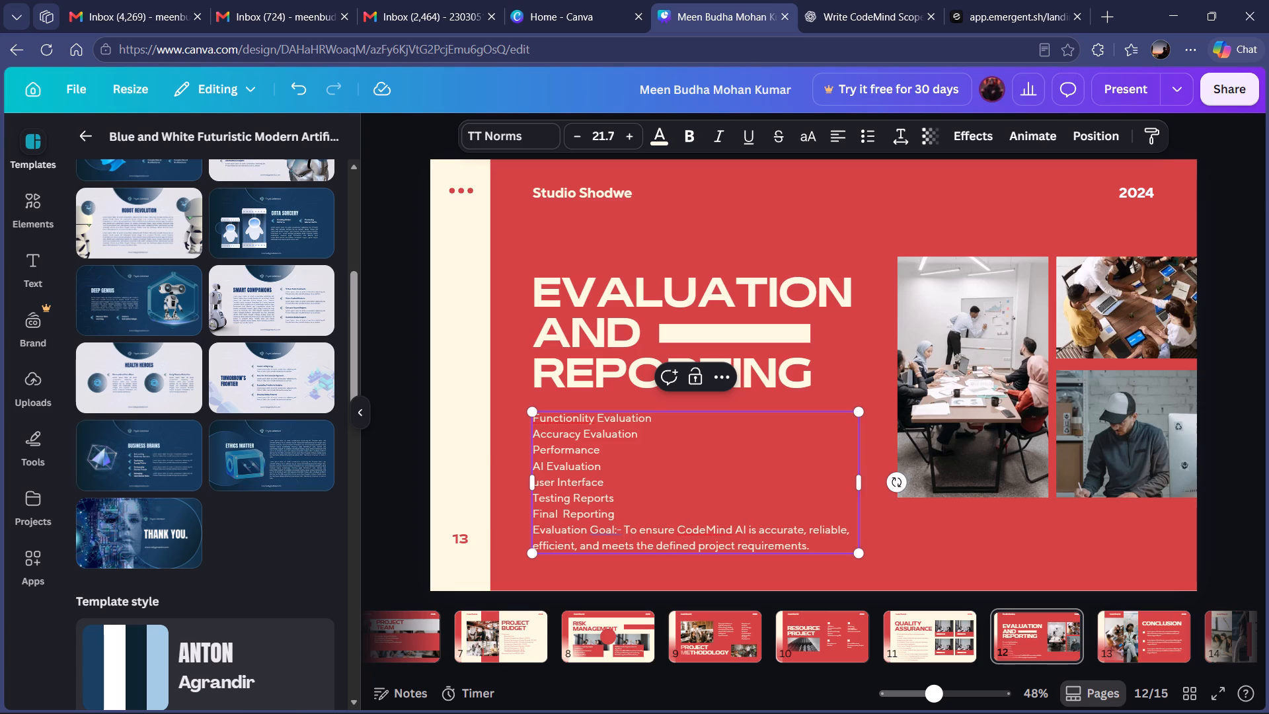
{"action": "left_click", "coordinate": [832, 227]}
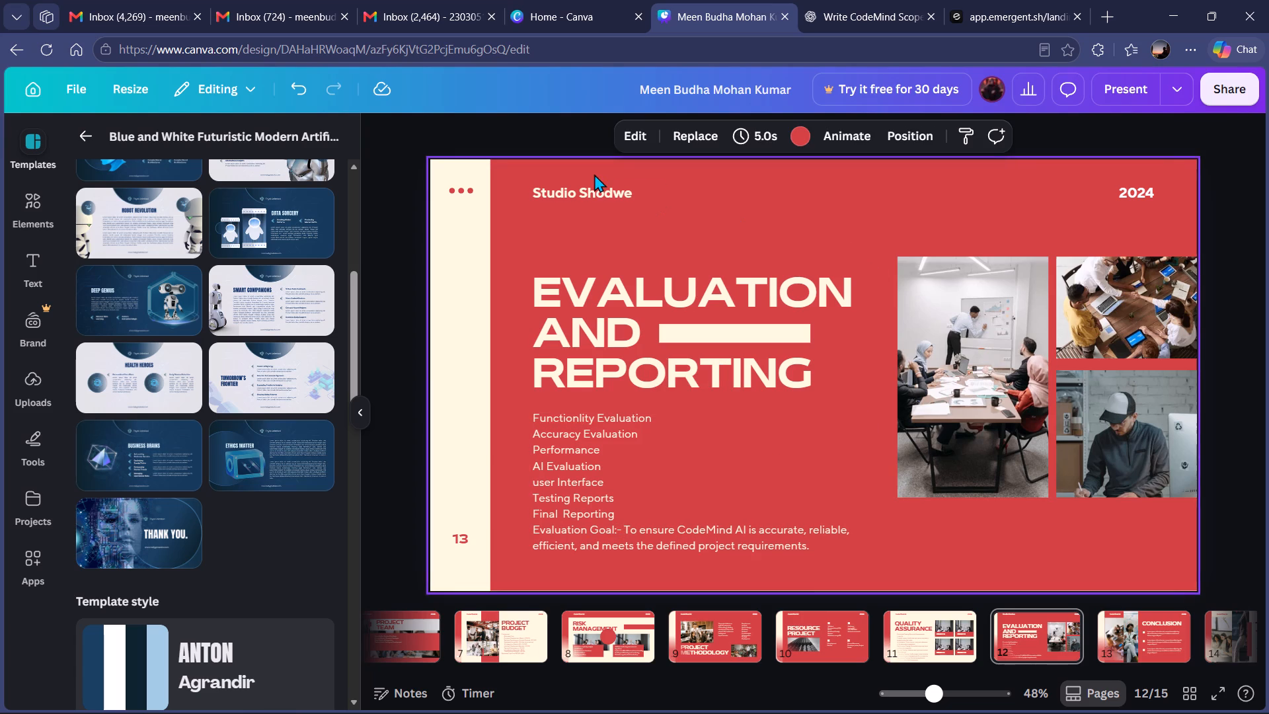
Replace the Studio Shodwe header on the Evaluation and Reporting slide with "CodeMind AI".
{"action": "double_click", "coordinate": [584, 190]}
{"action": "type", "text": "CodeMind AI"}
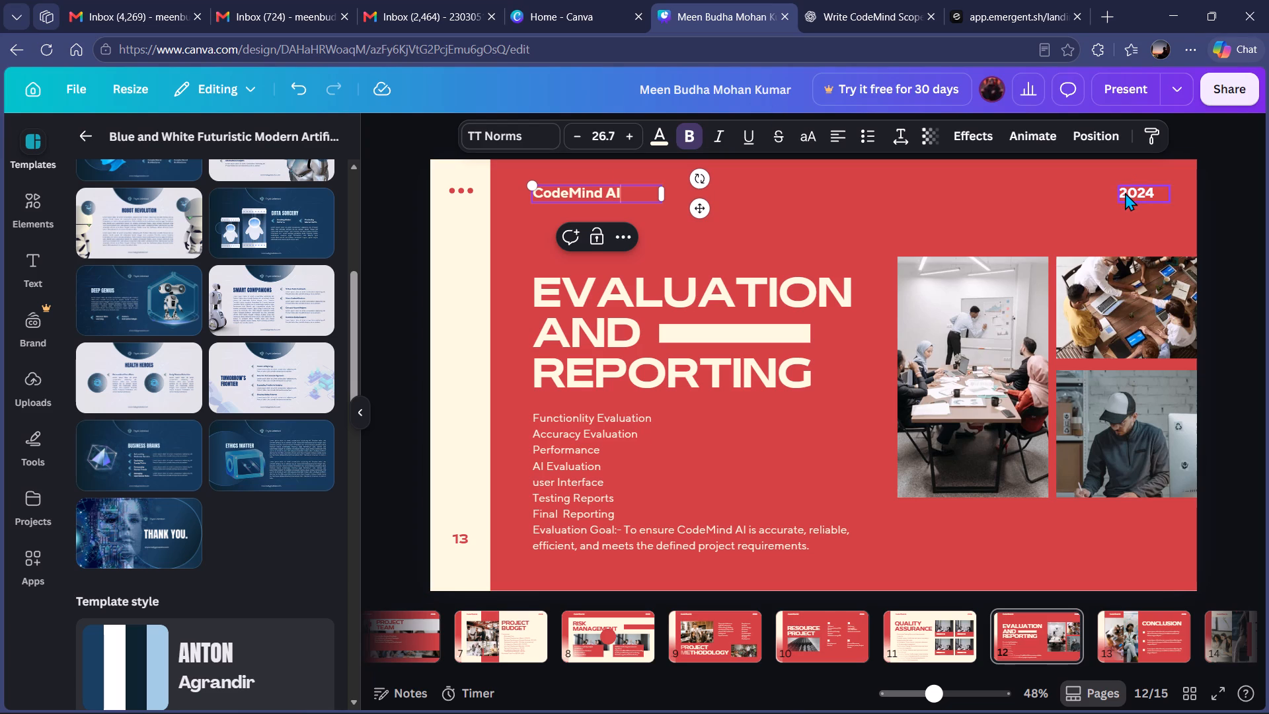
Set the year in the Evaluation and Reporting slide's header to 2026.
{"action": "double_click", "coordinate": [1125, 192]}
{"action": "key", "text": "shift+at"}
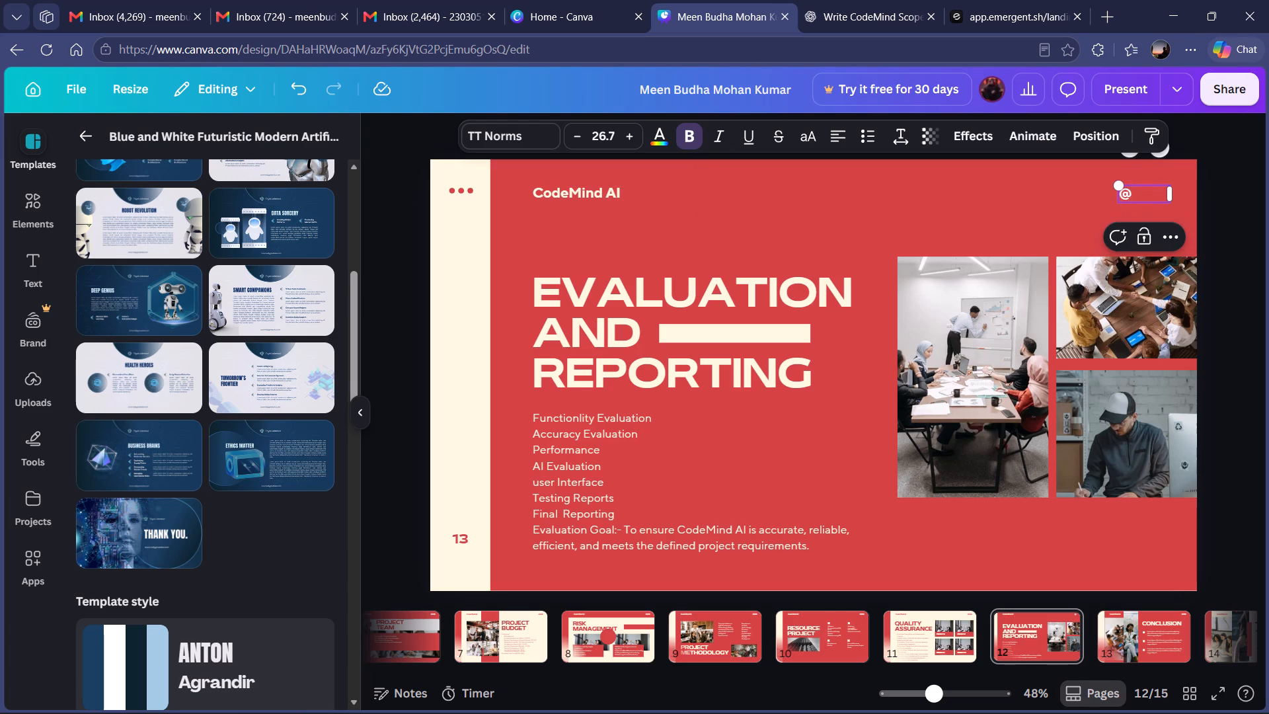
{"action": "key", "text": "0"}
{"action": "key", "text": "BackSpace"}
{"action": "key", "text": "BackSpace"}
{"action": "type", "text": "2026"}
{"action": "key", "text": "Right"}
{"action": "left_click", "coordinate": [1220, 299]}
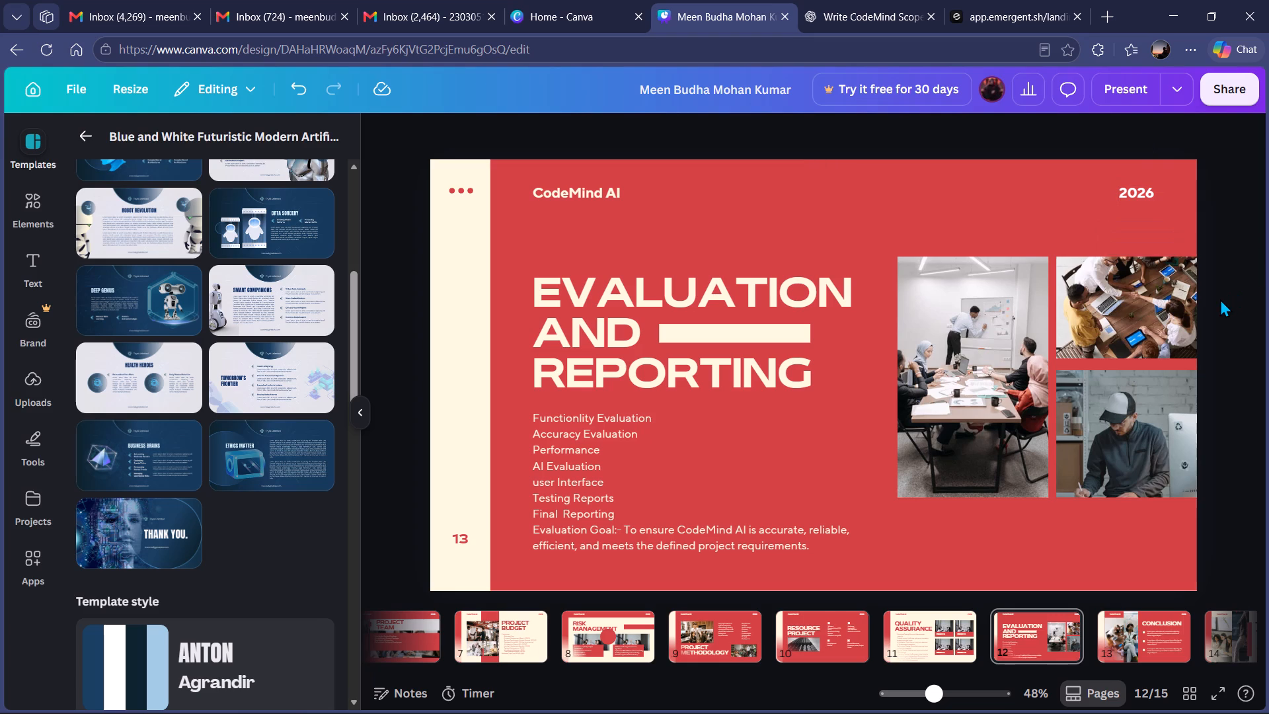
Move to the Conclusion slide and look through the Blue Dynamic Futuristic Artificial Intelligence template's pages and similar templates for a closing page.
{"action": "key", "text": "Right"}
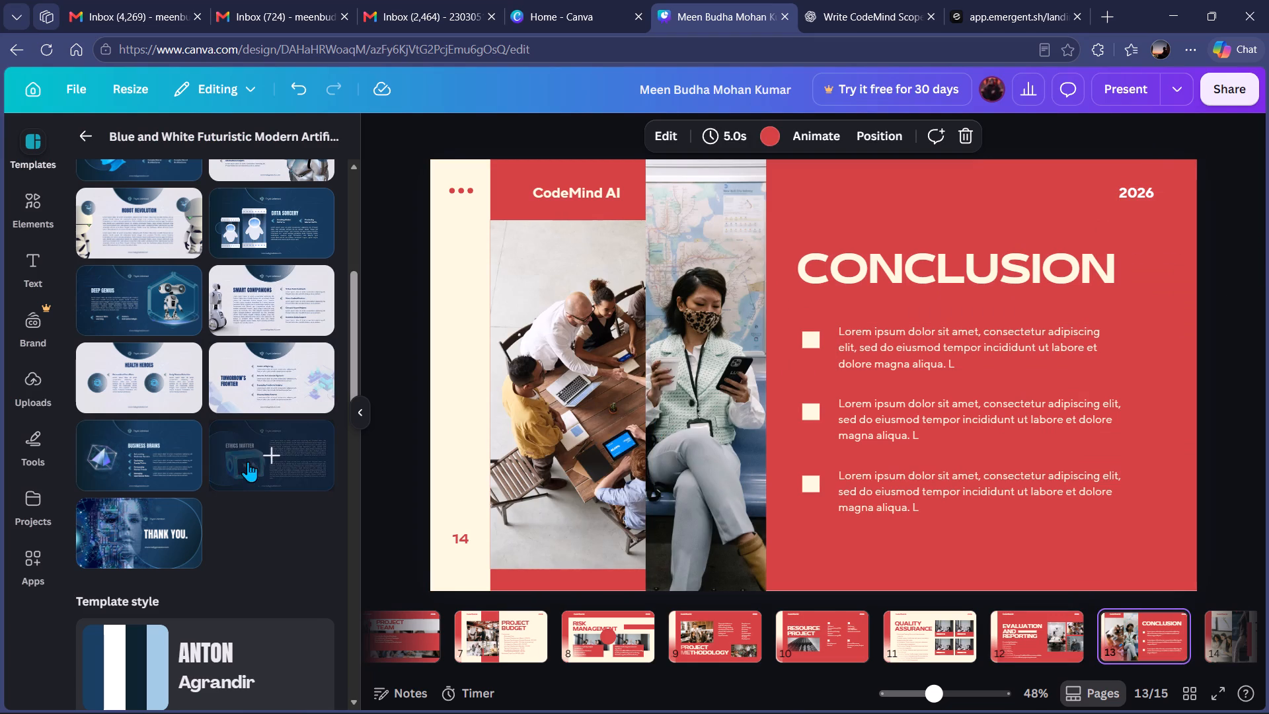
{"action": "scroll", "coordinate": [247, 461], "scroll_direction": "down", "scroll_amount": 1}
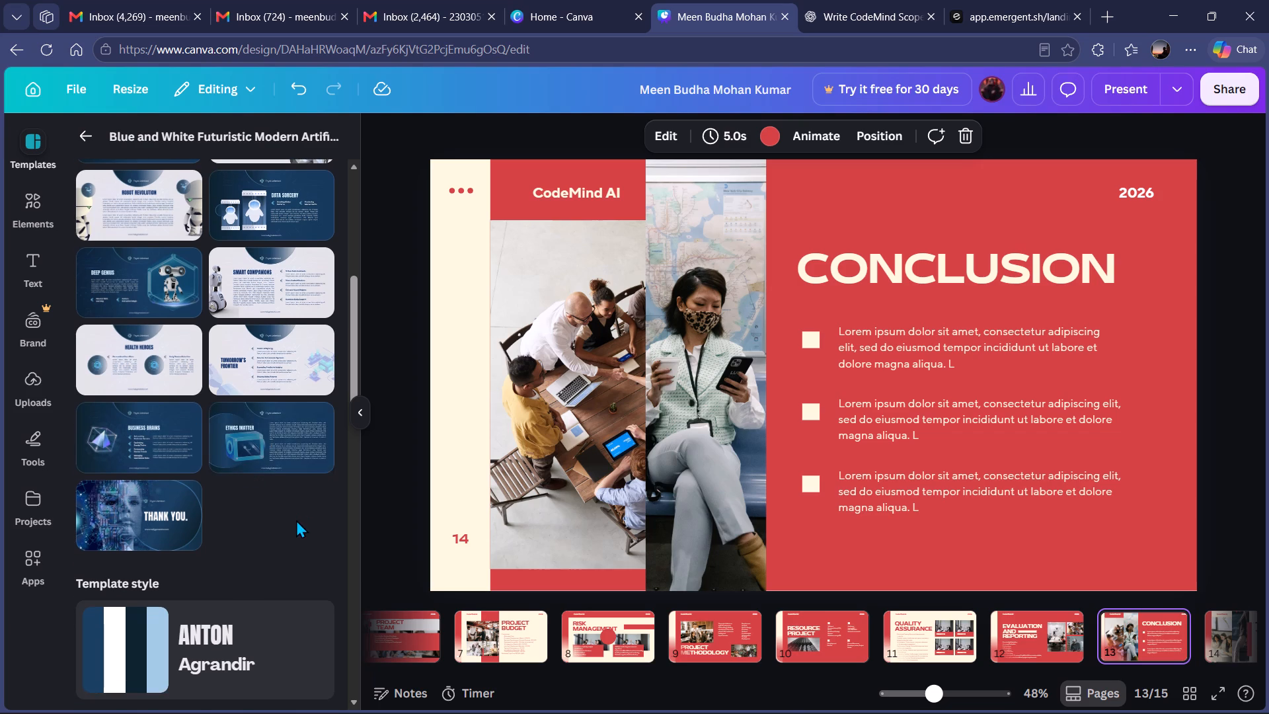
{"action": "scroll", "coordinate": [296, 520], "scroll_direction": "down", "scroll_amount": 5}
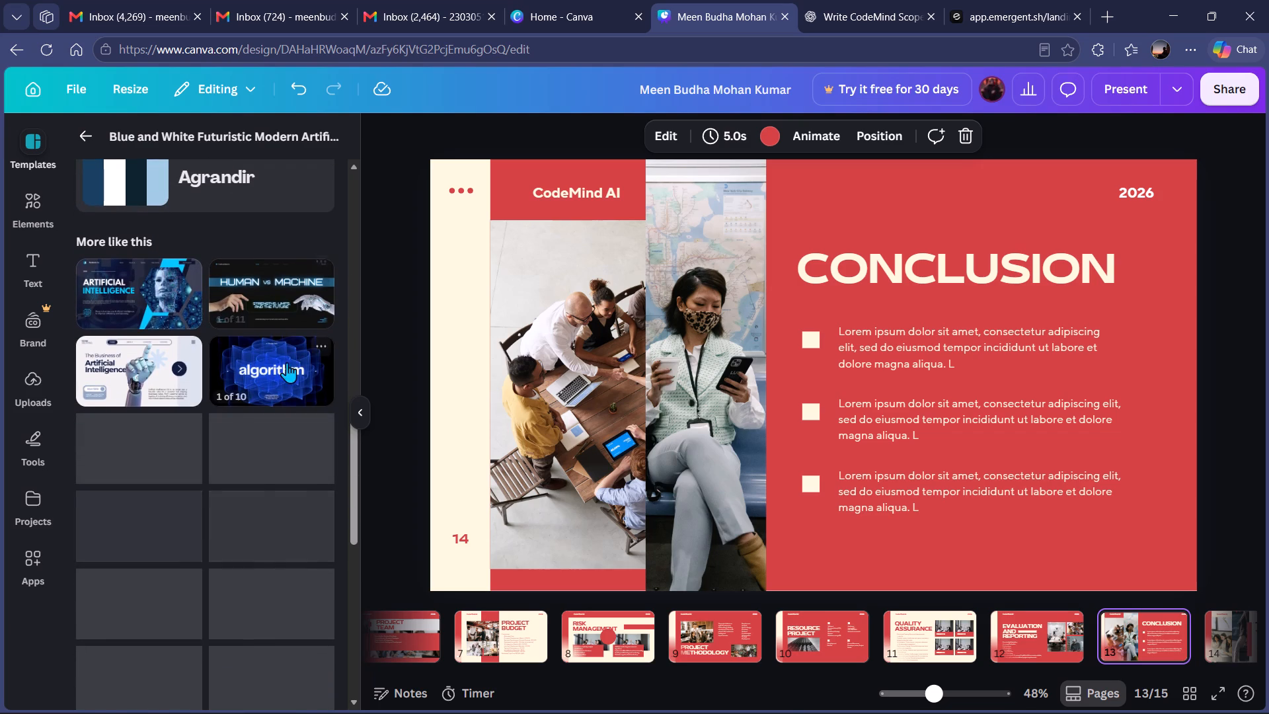
{"action": "left_click", "coordinate": [153, 308]}
{"action": "scroll", "coordinate": [185, 448], "scroll_direction": "down", "scroll_amount": 3}
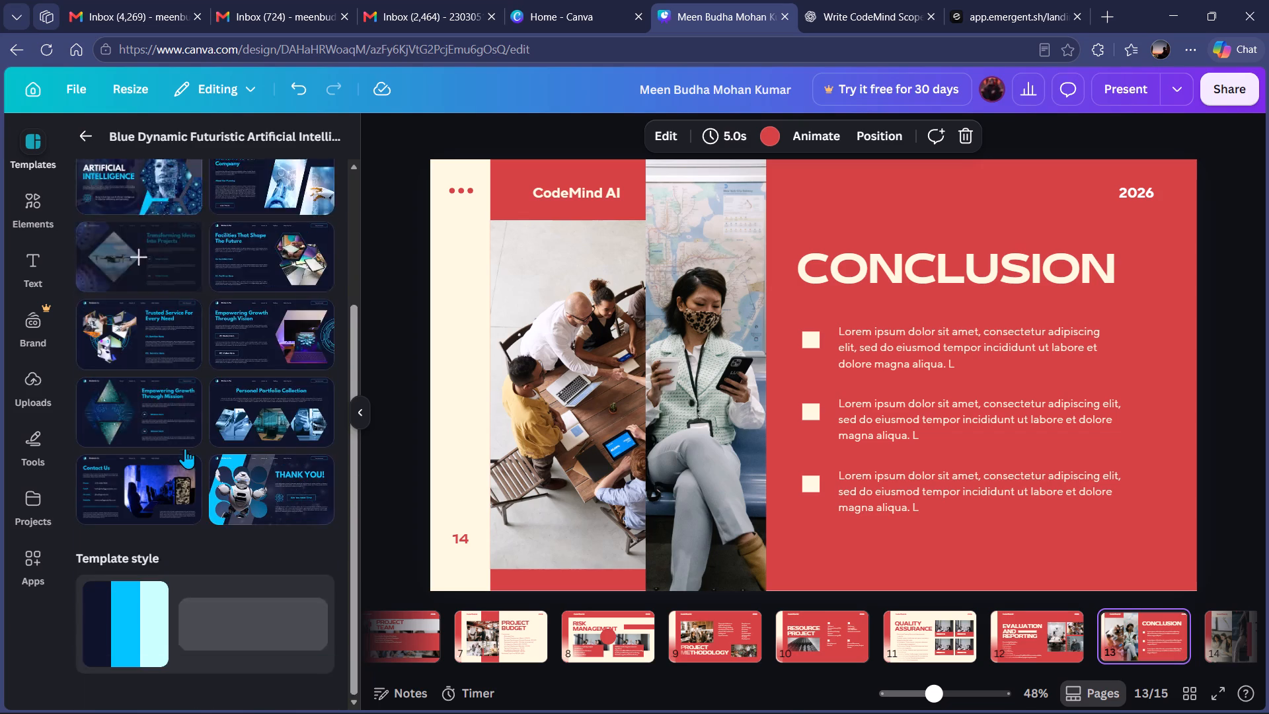
{"action": "scroll", "coordinate": [185, 448], "scroll_direction": "up", "scroll_amount": 2}
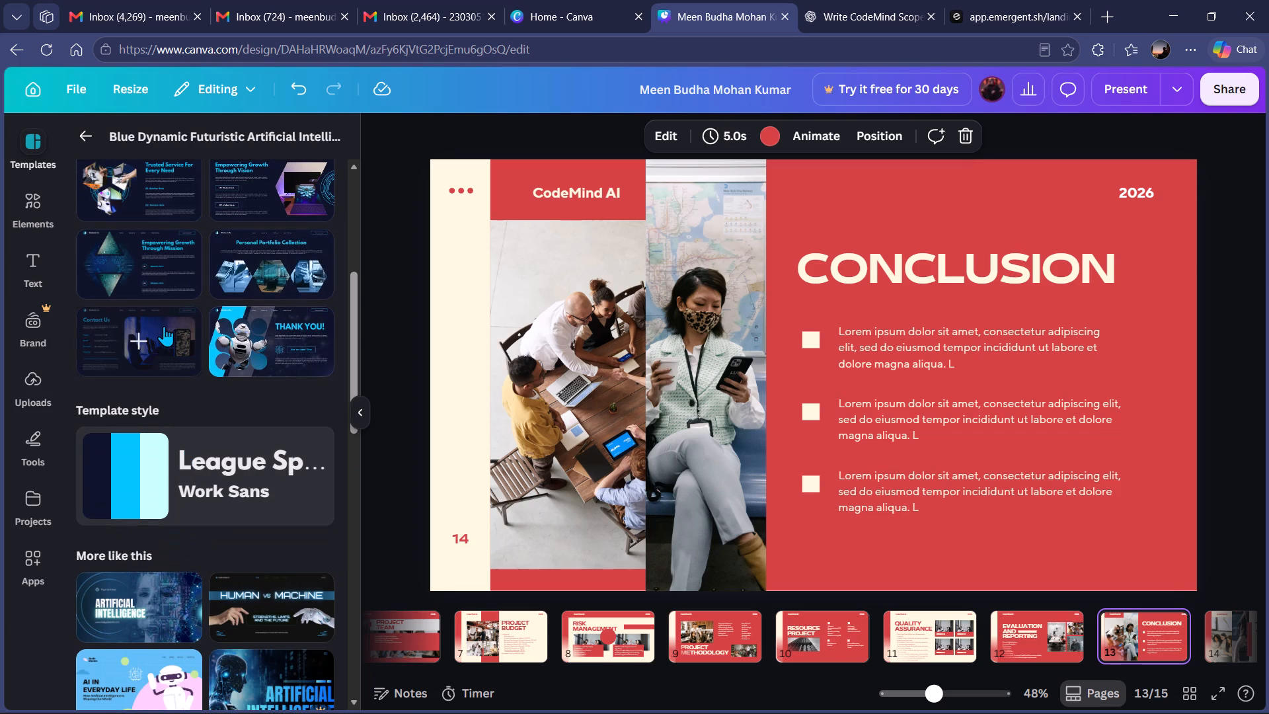
{"action": "scroll", "coordinate": [278, 324], "scroll_direction": "up", "scroll_amount": 1}
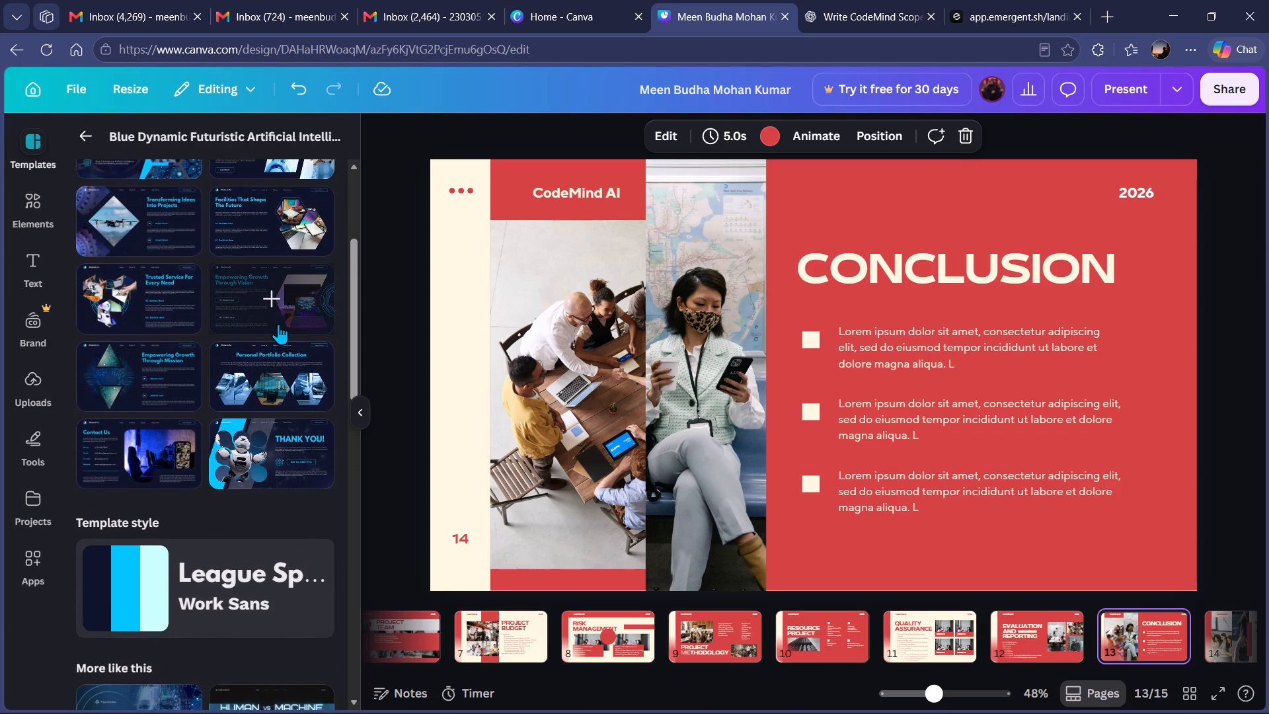
{"action": "scroll", "coordinate": [278, 324], "scroll_direction": "down", "scroll_amount": 6}
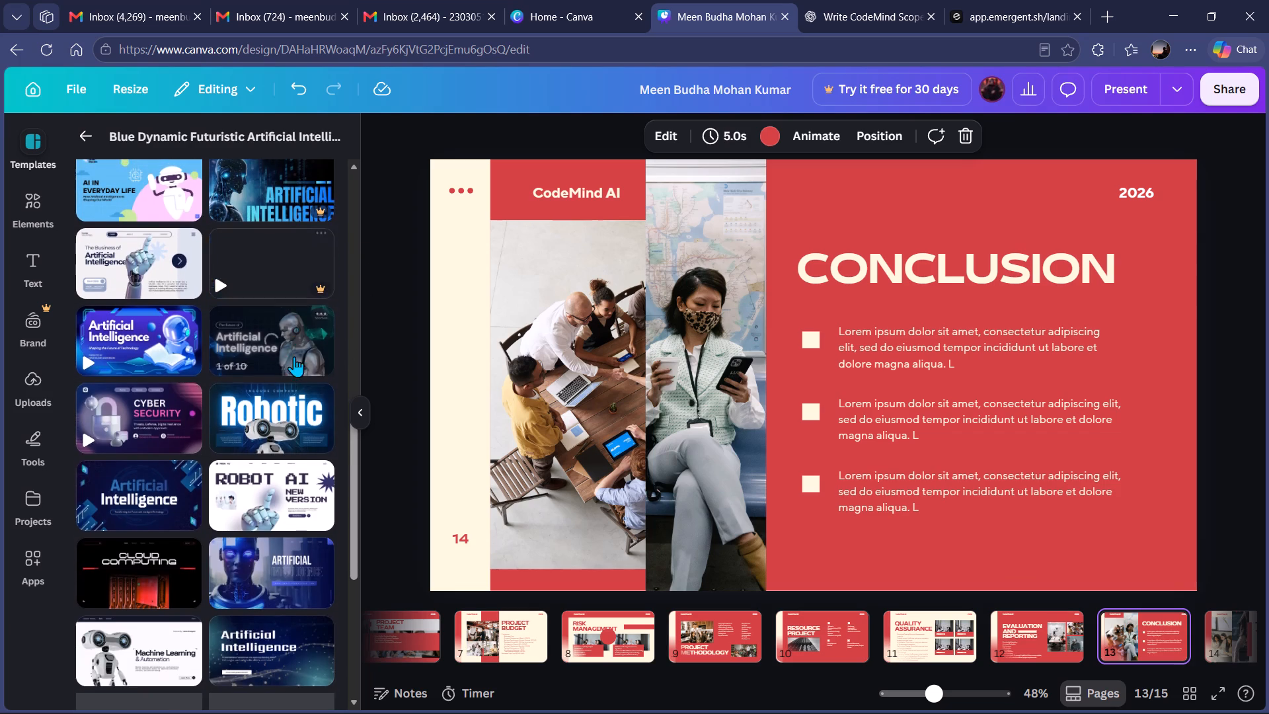
{"action": "scroll", "coordinate": [160, 217], "scroll_direction": "up", "scroll_amount": 17}
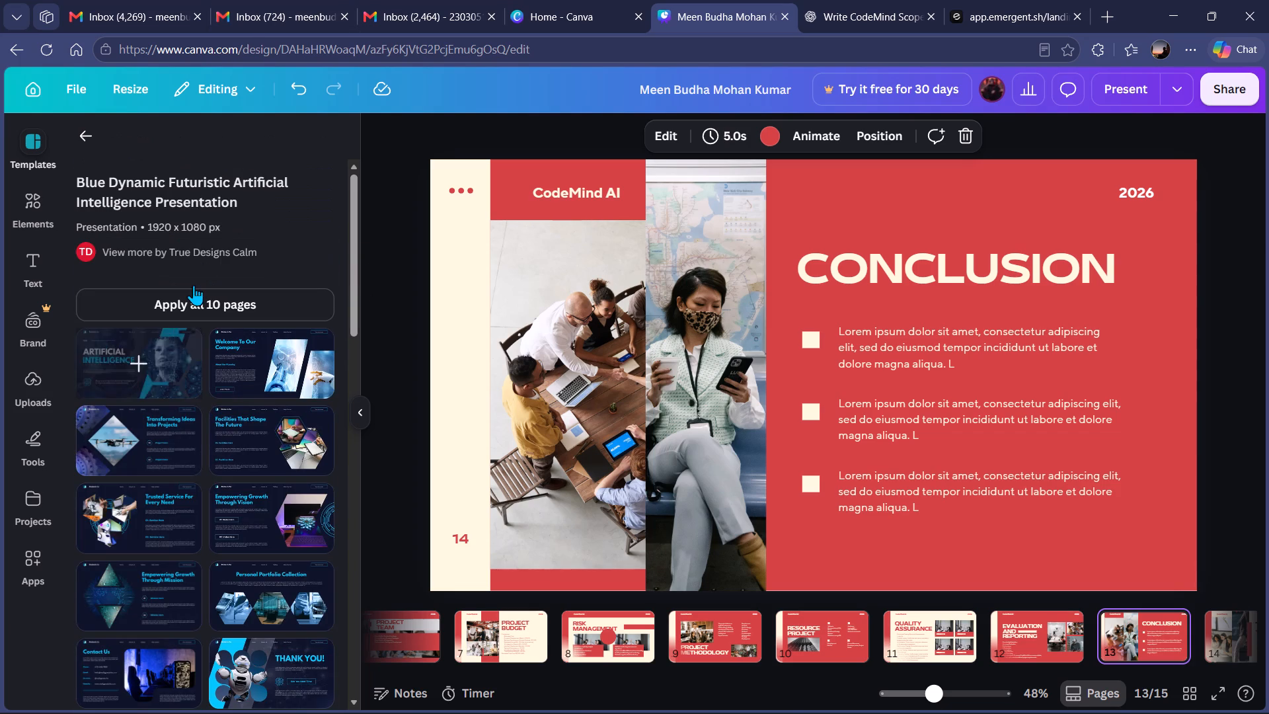
Return from the template's pages and search the templates for "project last pagae".
{"action": "left_click", "coordinate": [91, 132]}
{"action": "left_click", "coordinate": [180, 143]}
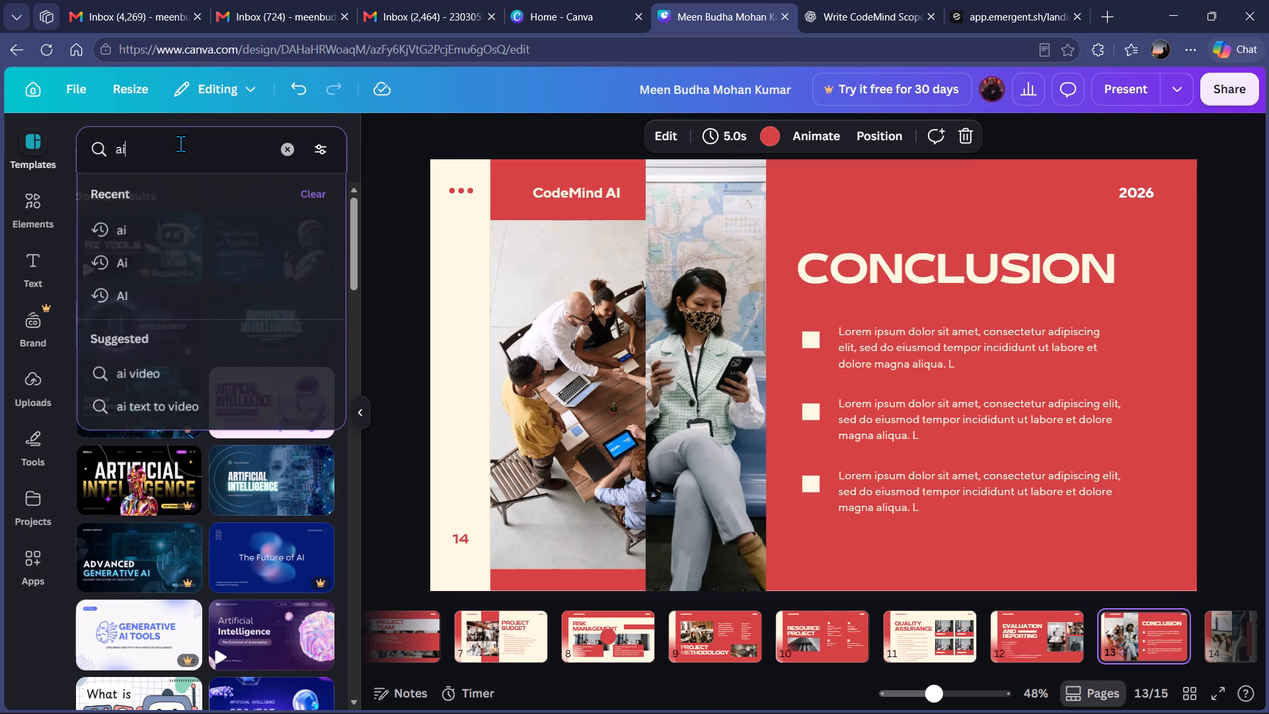
{"action": "key", "text": "ctrl+BackSpace"}
{"action": "type", "text": "project"}
{"action": "key", "text": "space"}
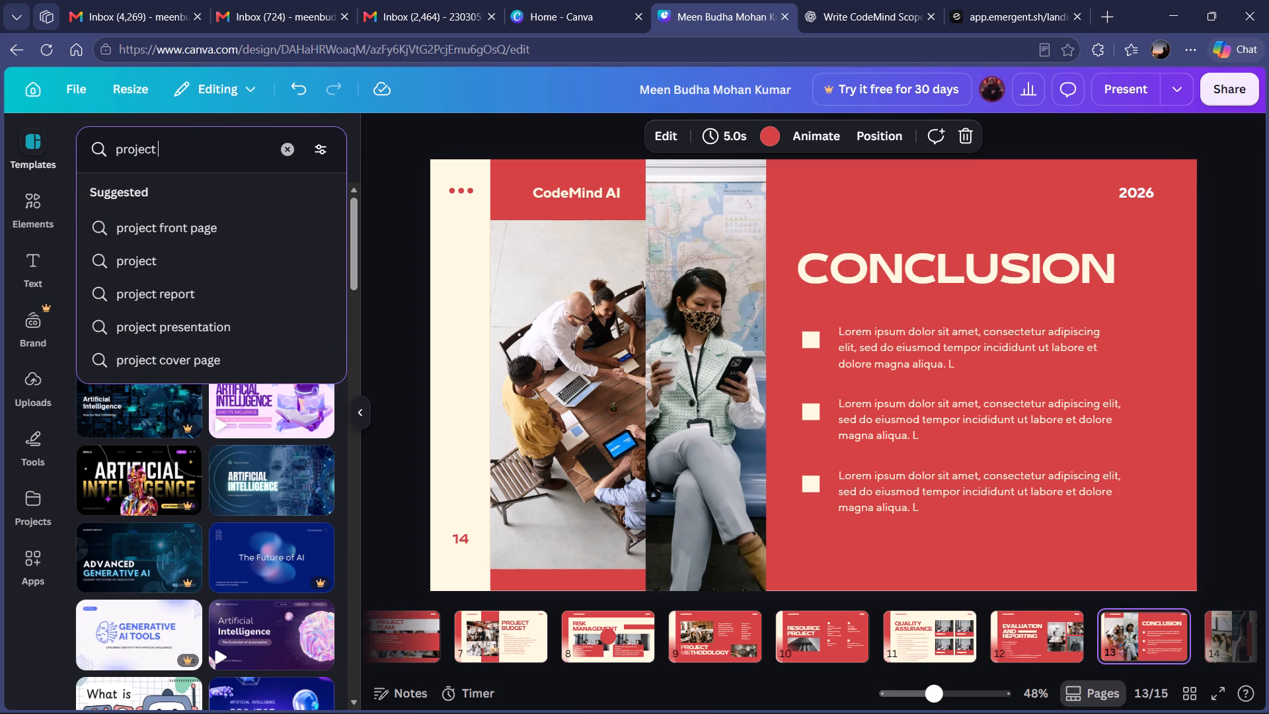
{"action": "type", "text": "last pagae"}
{"action": "key", "text": "Return"}
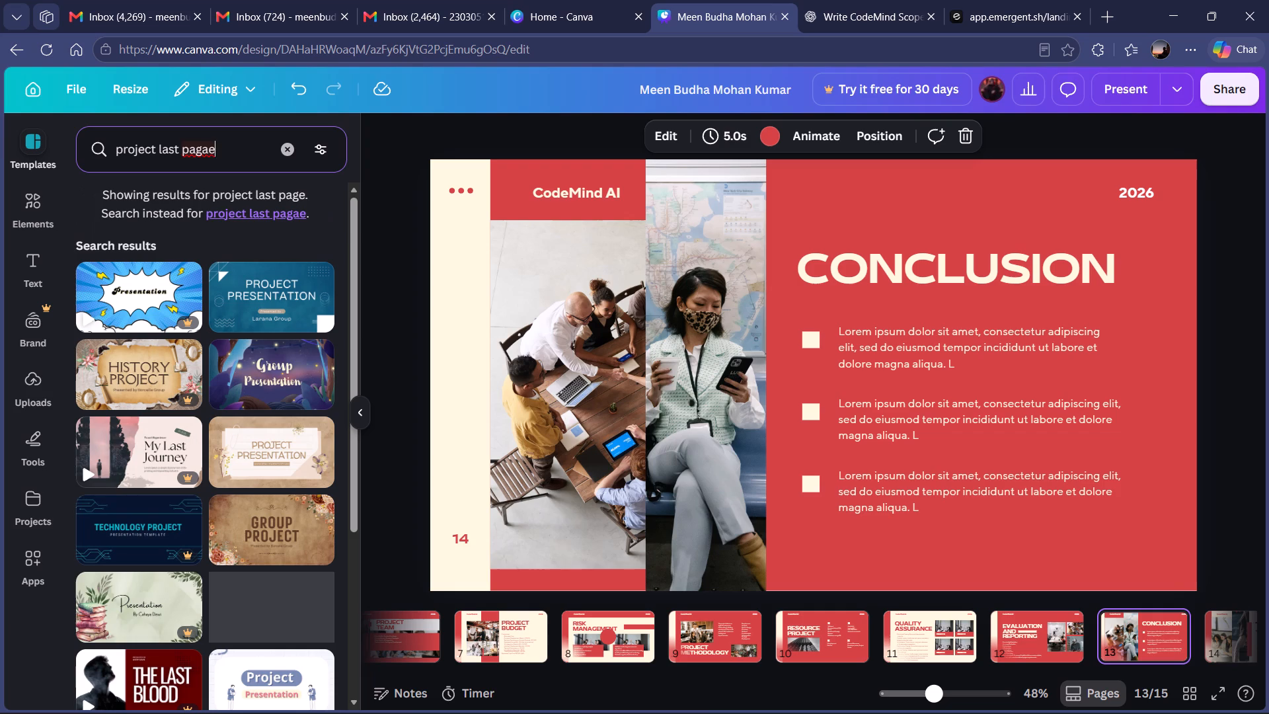
{"action": "key", "text": "BackSpace"}
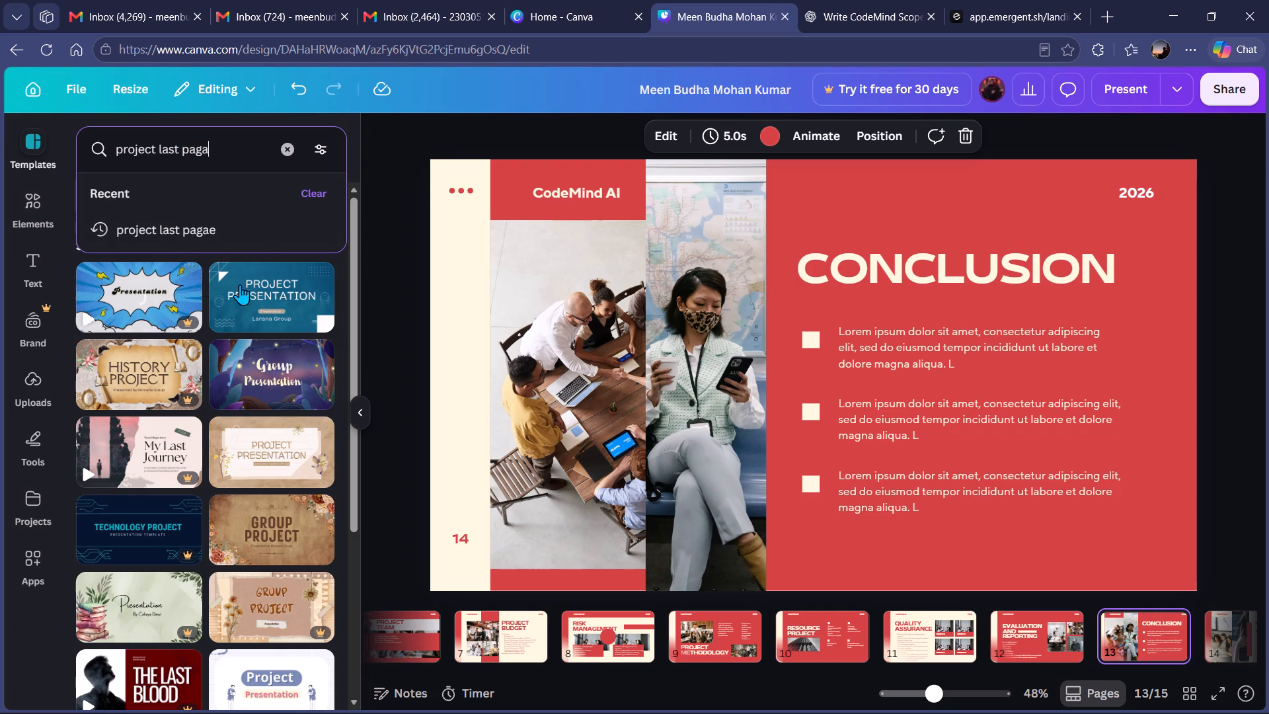
Examine the pages of the Navy And Teal Futuristic Technology Project Presentation template and the designs similar to it.
{"action": "scroll", "coordinate": [149, 552], "scroll_direction": "down", "scroll_amount": 1}
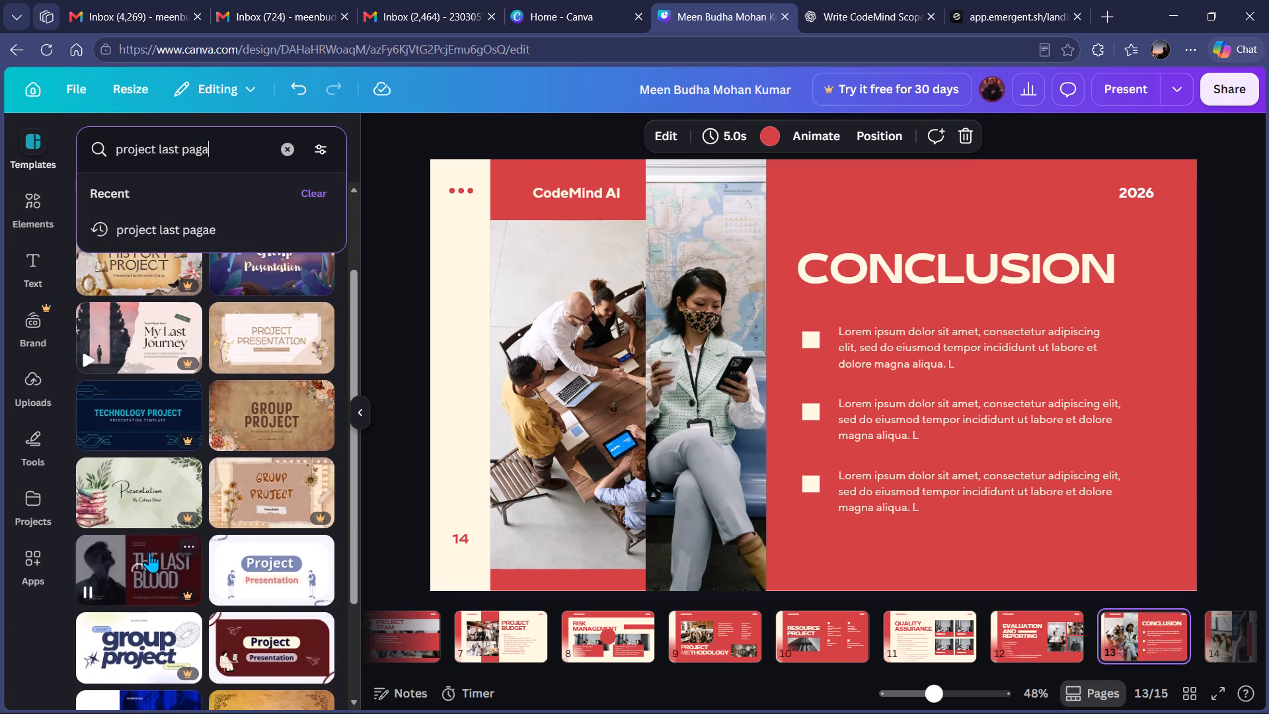
{"action": "left_click", "coordinate": [165, 395]}
{"action": "scroll", "coordinate": [254, 547], "scroll_direction": "down", "scroll_amount": 2}
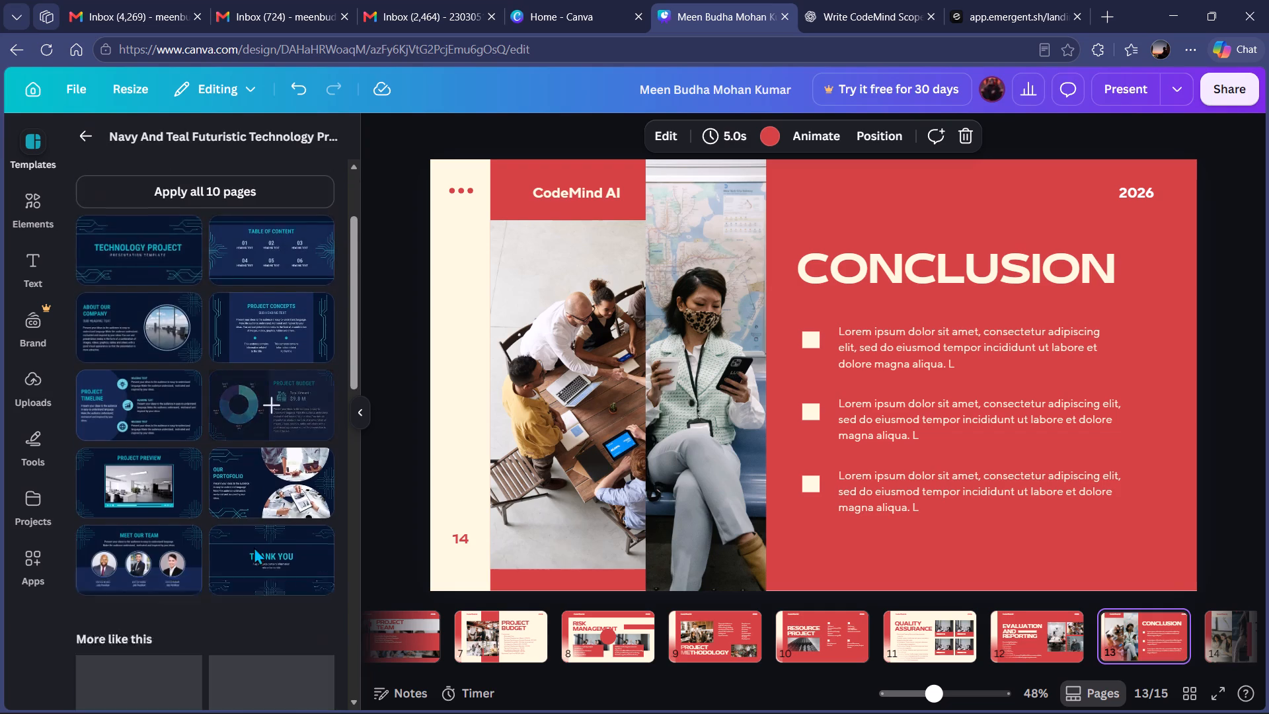
{"action": "scroll", "coordinate": [254, 547], "scroll_direction": "down", "scroll_amount": 2}
{"action": "scroll", "coordinate": [254, 547], "scroll_direction": "up", "scroll_amount": 4}
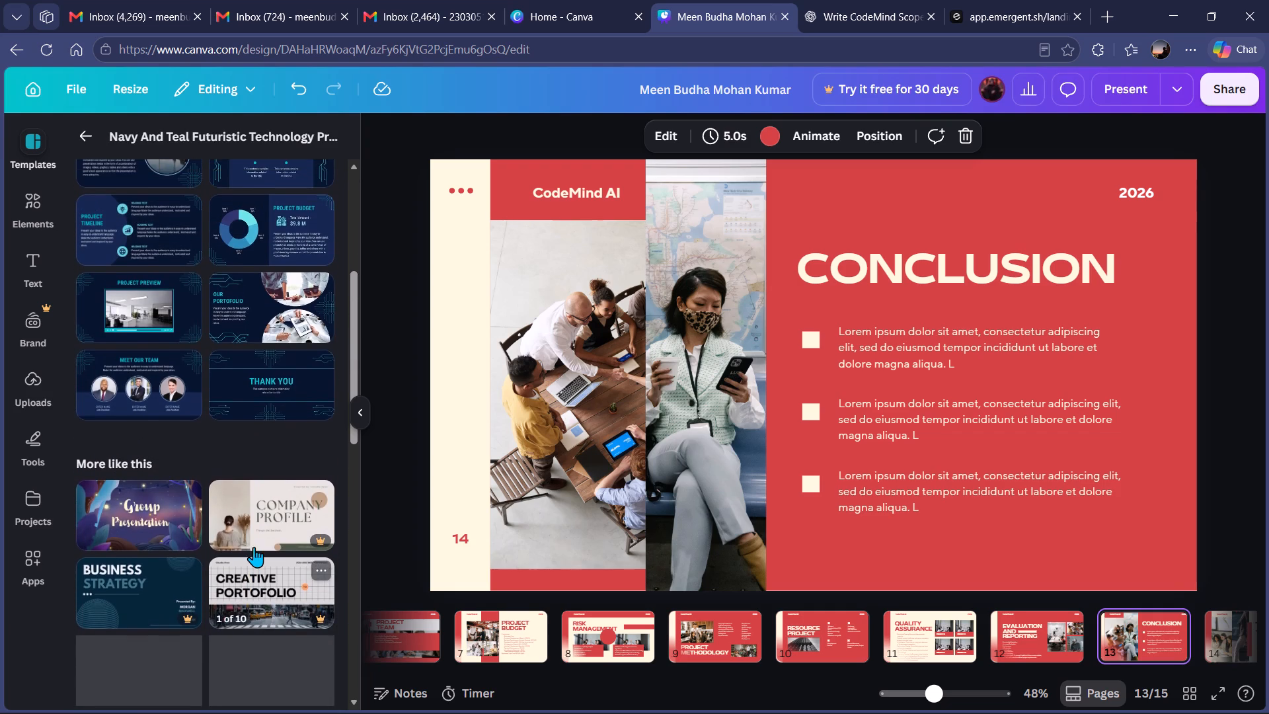
{"action": "scroll", "coordinate": [254, 547], "scroll_direction": "up", "scroll_amount": 1}
{"action": "scroll", "coordinate": [283, 374], "scroll_direction": "up", "scroll_amount": 1}
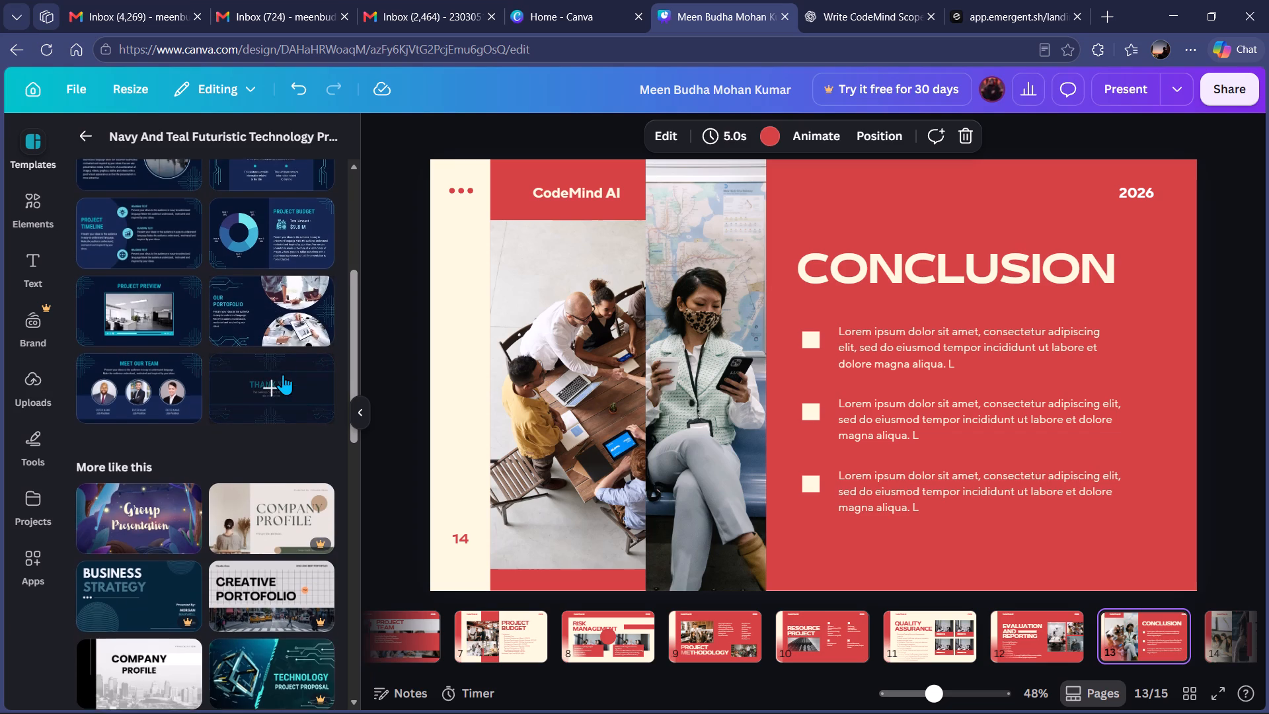
{"action": "scroll", "coordinate": [283, 374], "scroll_direction": "up", "scroll_amount": 1}
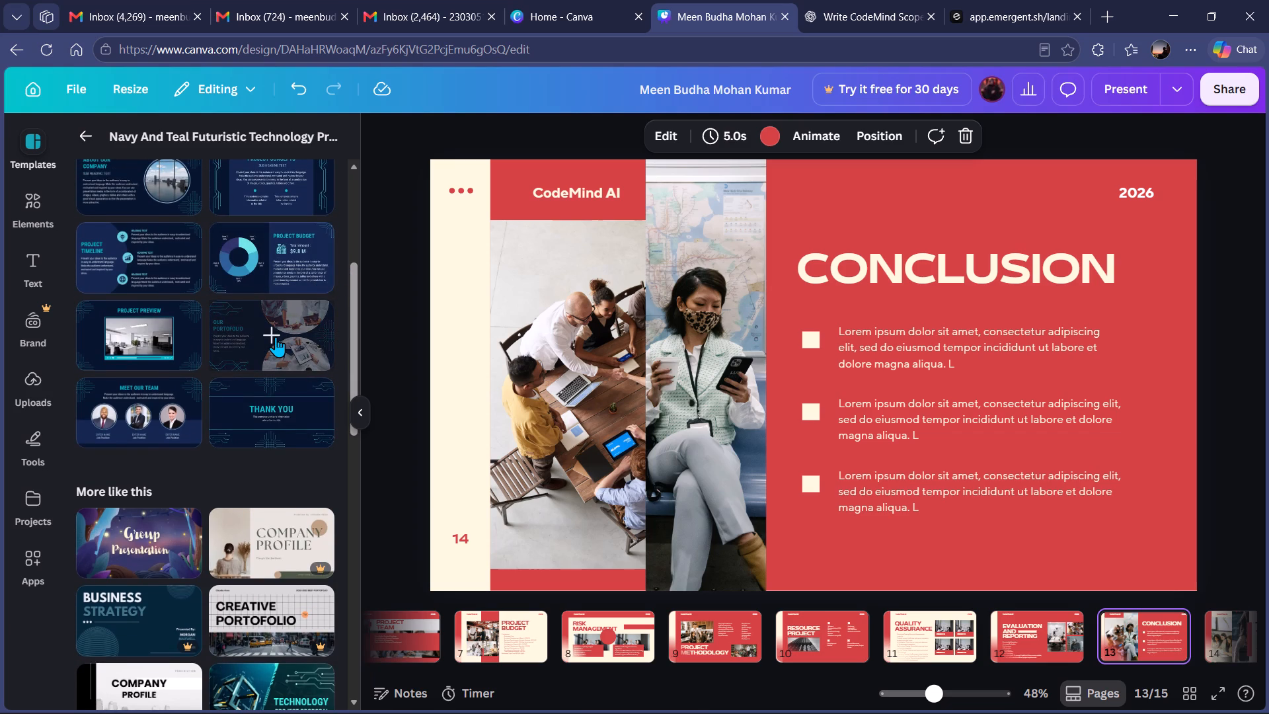
{"action": "scroll", "coordinate": [276, 337], "scroll_direction": "down", "scroll_amount": 2}
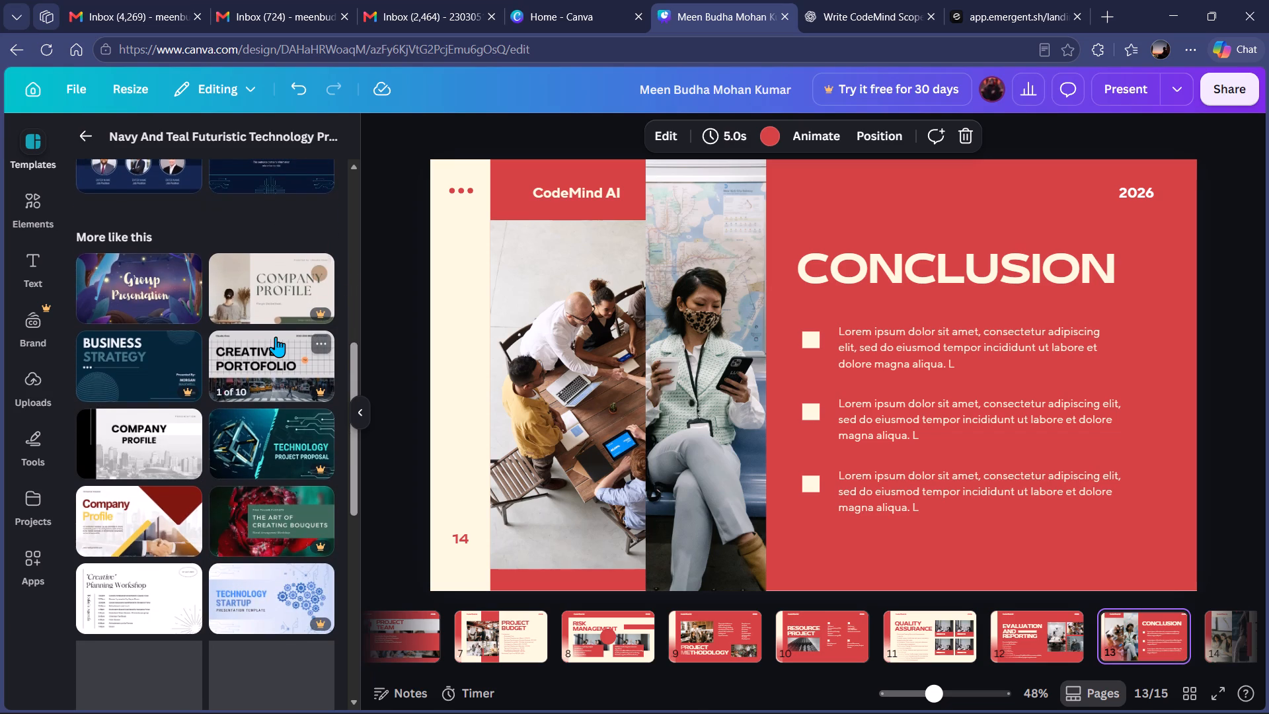
{"action": "scroll", "coordinate": [276, 337], "scroll_direction": "down", "scroll_amount": 1}
{"action": "scroll", "coordinate": [264, 271], "scroll_direction": "up", "scroll_amount": 6}
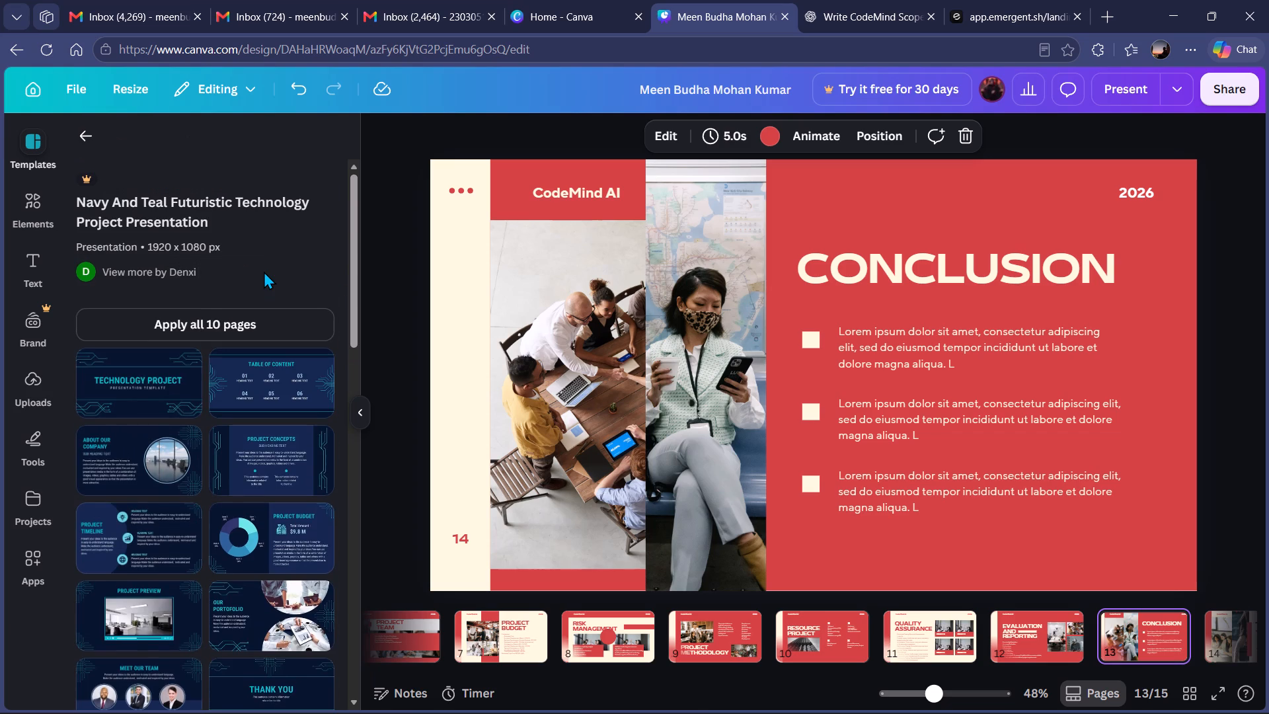
{"action": "scroll", "coordinate": [200, 303], "scroll_direction": "right", "scroll_amount": 2}
{"action": "scroll", "coordinate": [241, 353], "scroll_direction": "down", "scroll_amount": 1}
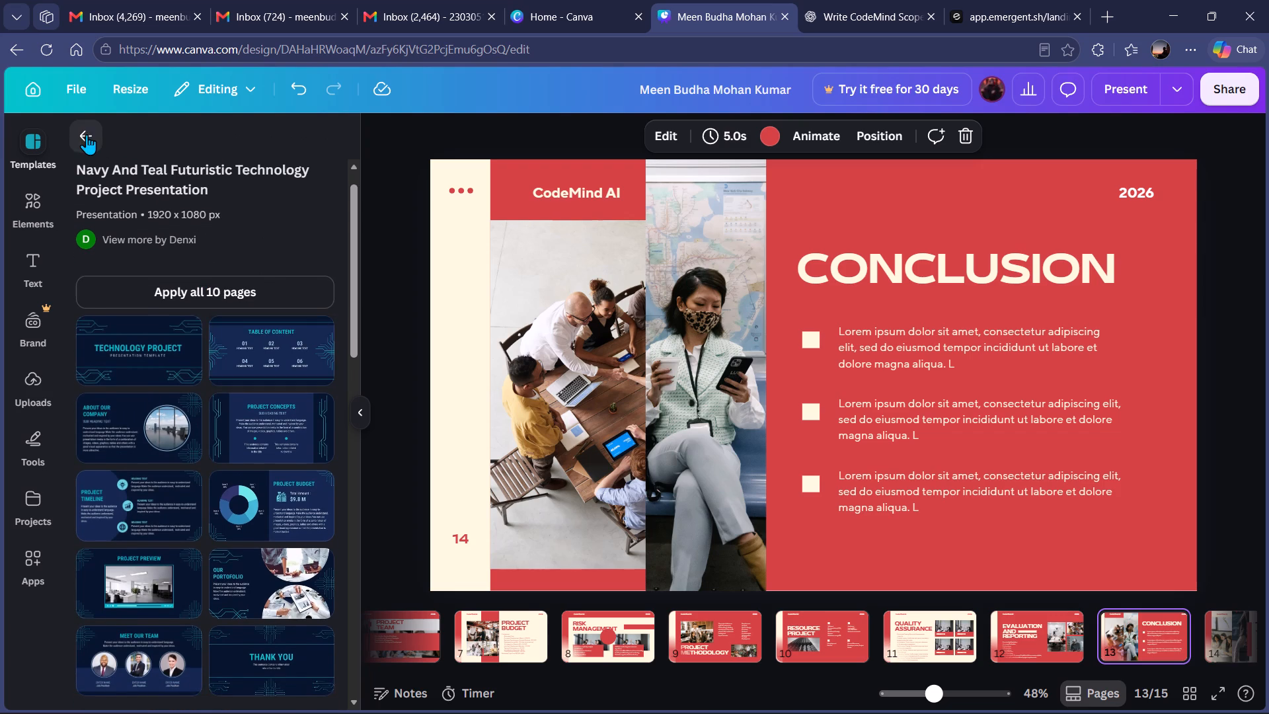
Return to the project template search results and browse further through them for a suitable closing page.
{"action": "left_click", "coordinate": [83, 133]}
{"action": "scroll", "coordinate": [221, 367], "scroll_direction": "down", "scroll_amount": 1}
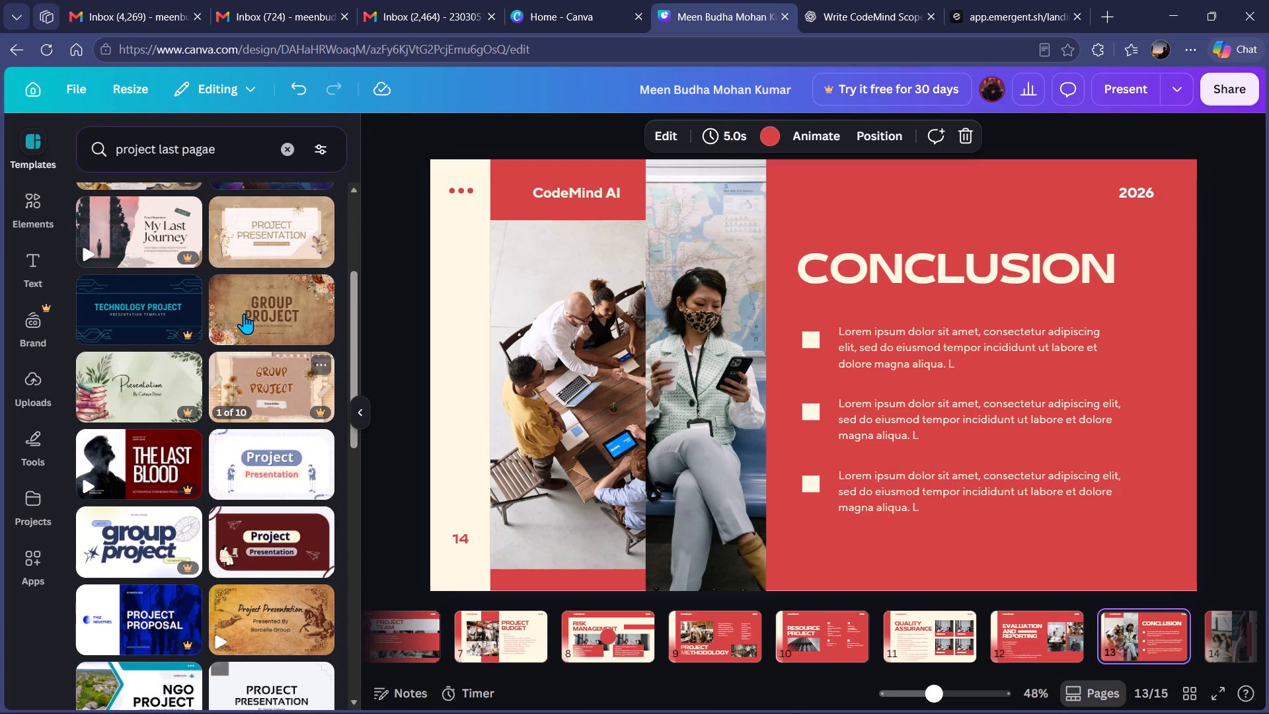
{"action": "scroll", "coordinate": [232, 274], "scroll_direction": "down", "scroll_amount": 1}
{"action": "scroll", "coordinate": [250, 412], "scroll_direction": "down", "scroll_amount": 1}
{"action": "scroll", "coordinate": [252, 467], "scroll_direction": "down", "scroll_amount": 1}
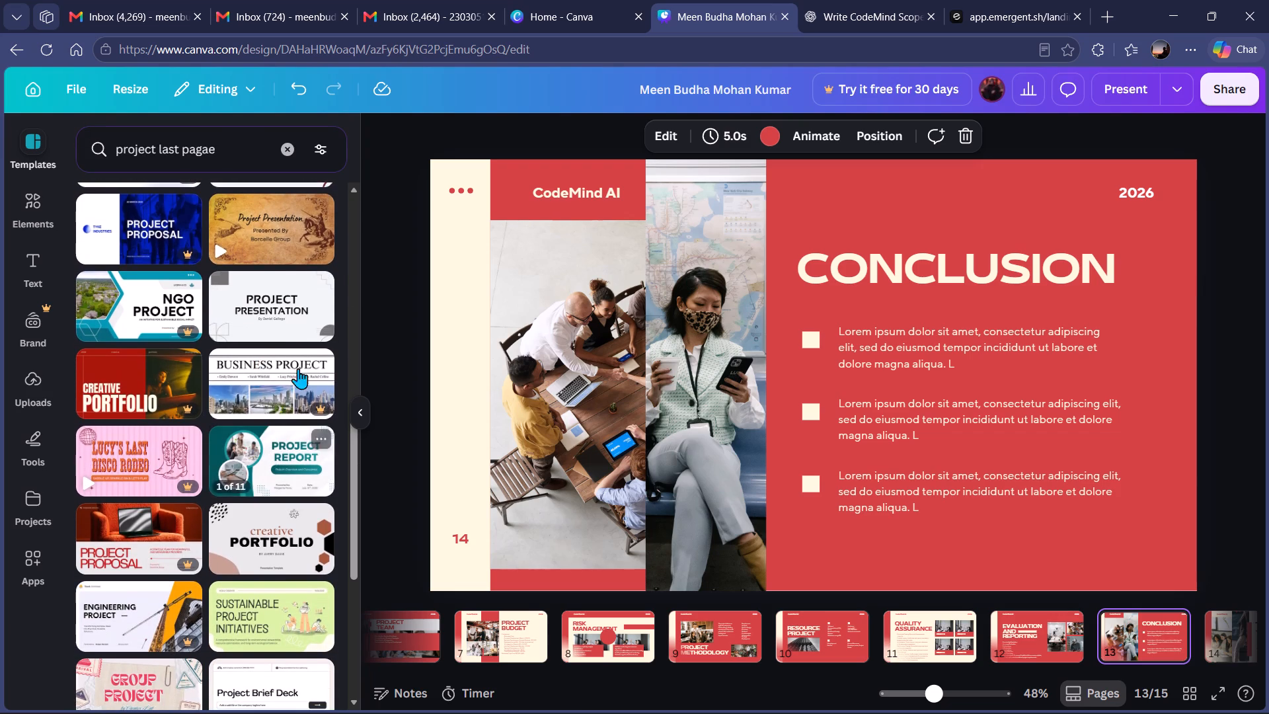
{"action": "scroll", "coordinate": [301, 500], "scroll_direction": "down", "scroll_amount": 1}
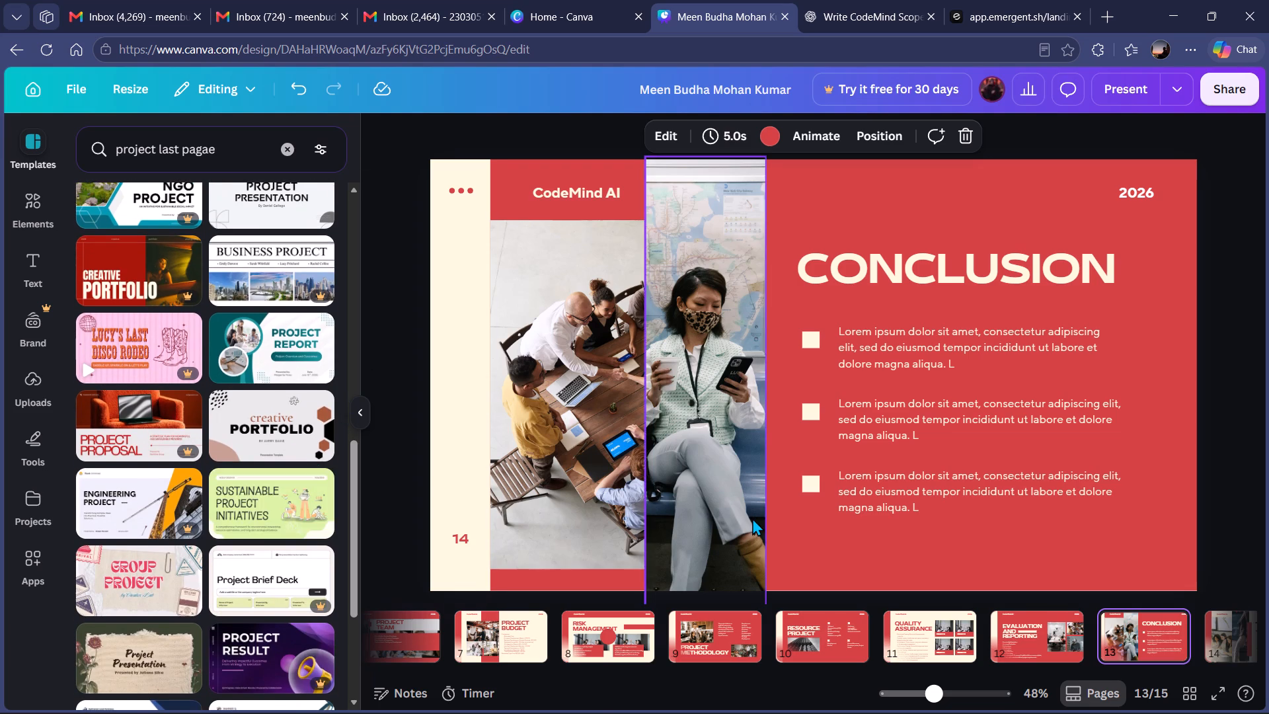
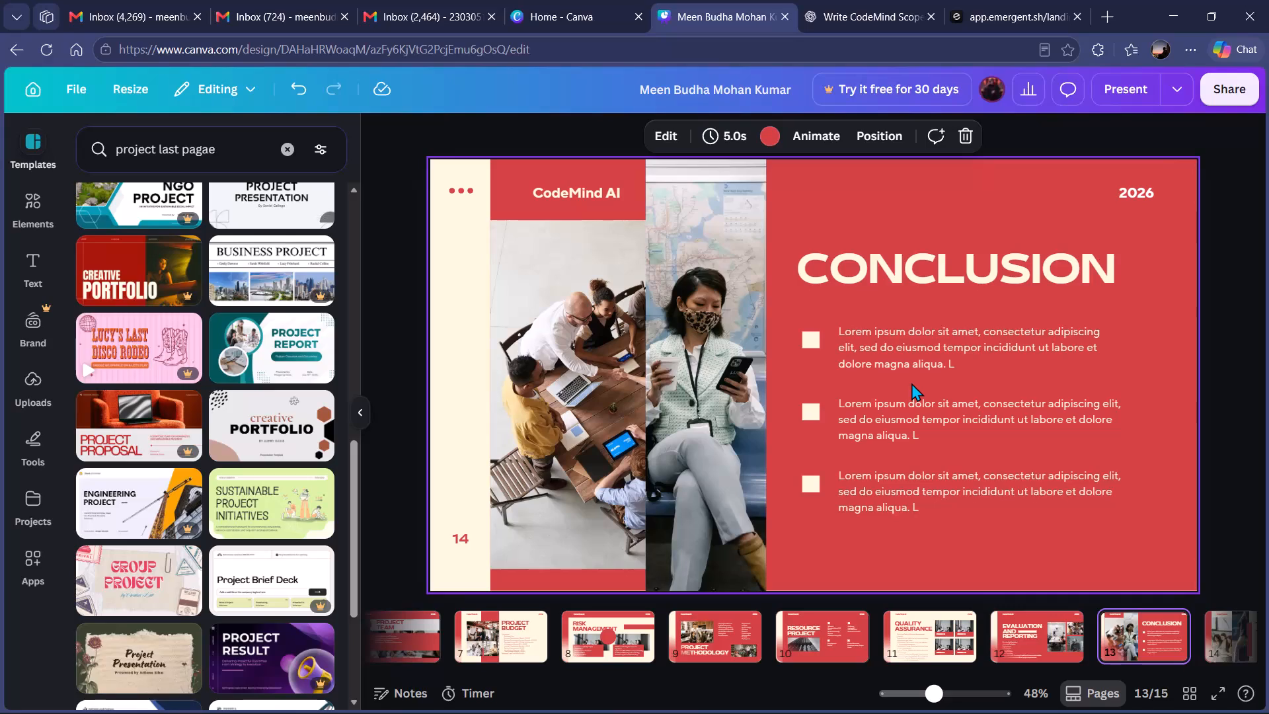
Replace the first Conclusion point's placeholder with "CodeMind Ai is and AI-powered code complexity analysis too that help sdevelopers".
{"action": "double_click", "coordinate": [905, 348]}
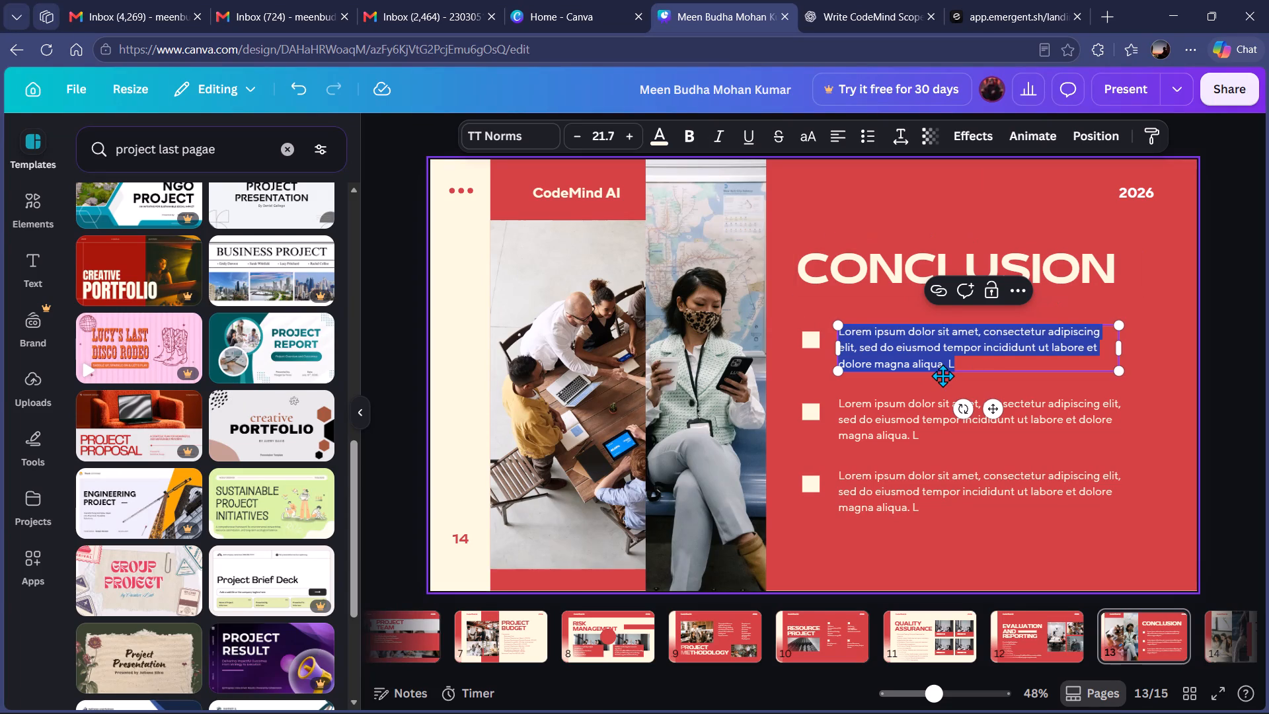
{"action": "type", "text": "Code"}
{"action": "key", "text": "shift+less"}
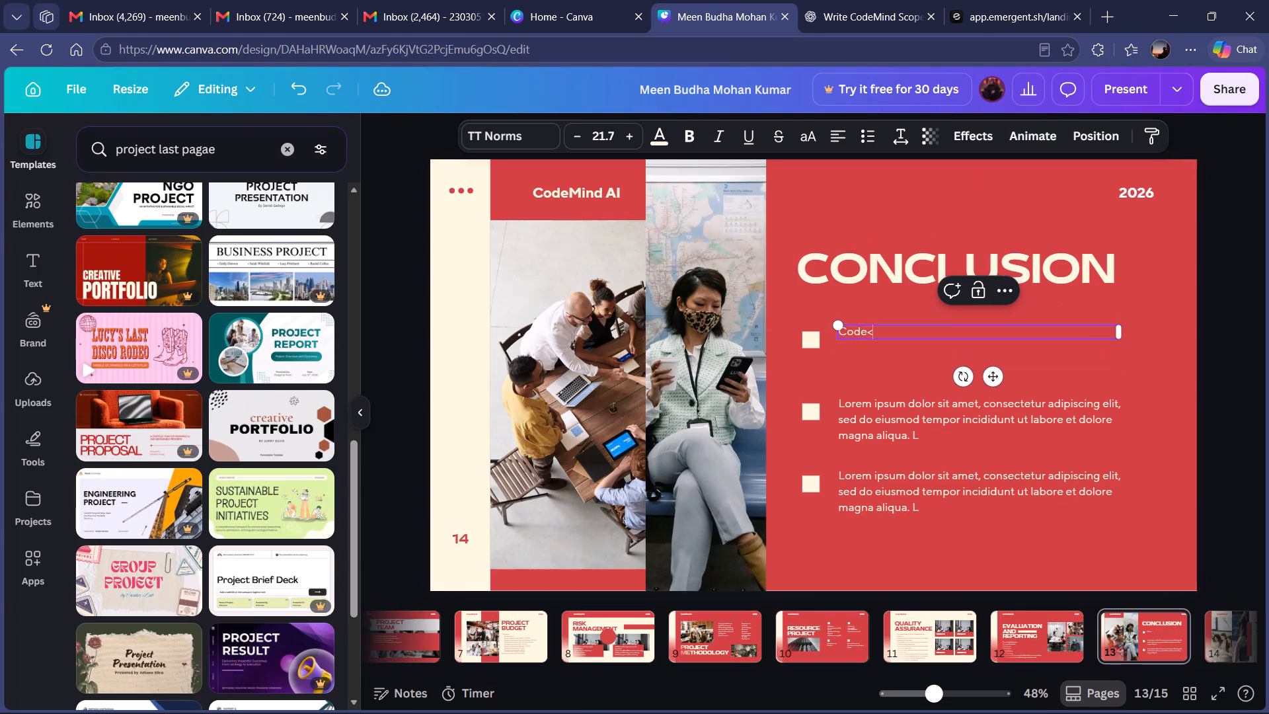
{"action": "key", "text": "BackSpace"}
{"action": "type", "text": "Mind Ai is and AI"}
{"action": "key", "text": "space"}
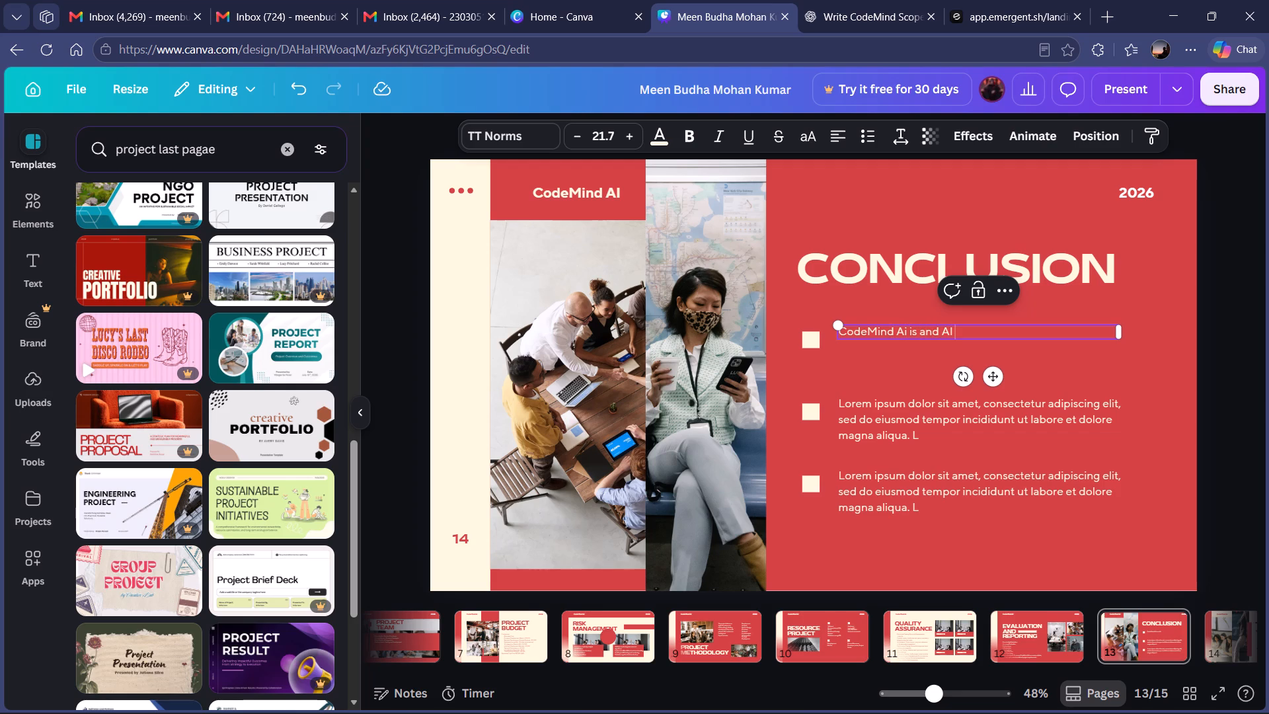
{"action": "key", "text": "BackSpace"}
{"action": "type", "text": "-powered code xc"}
{"action": "key", "text": "BackSpace"}
{"action": "key", "text": "BackSpace"}
{"action": "type", "text": "complexity"}
{"action": "key", "text": "space"}
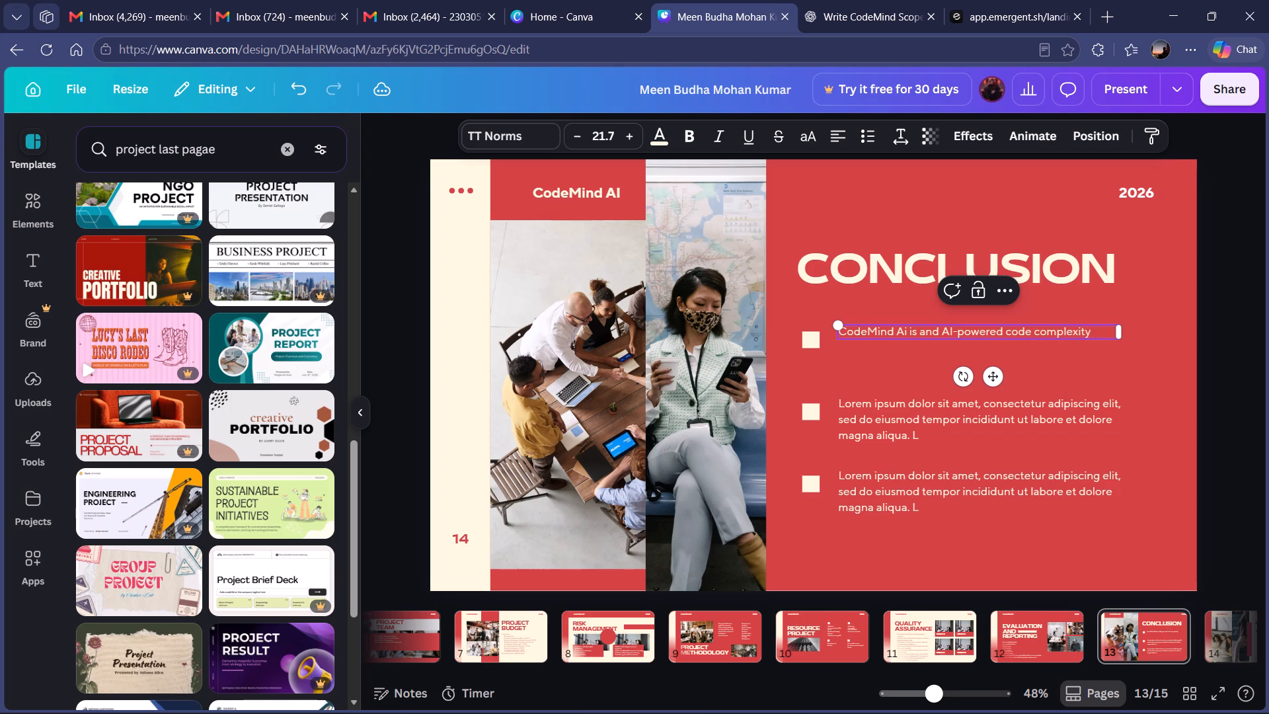
{"action": "type", "text": "analysis too that help sdevelop"}
{"action": "key", "text": "BackSpace"}
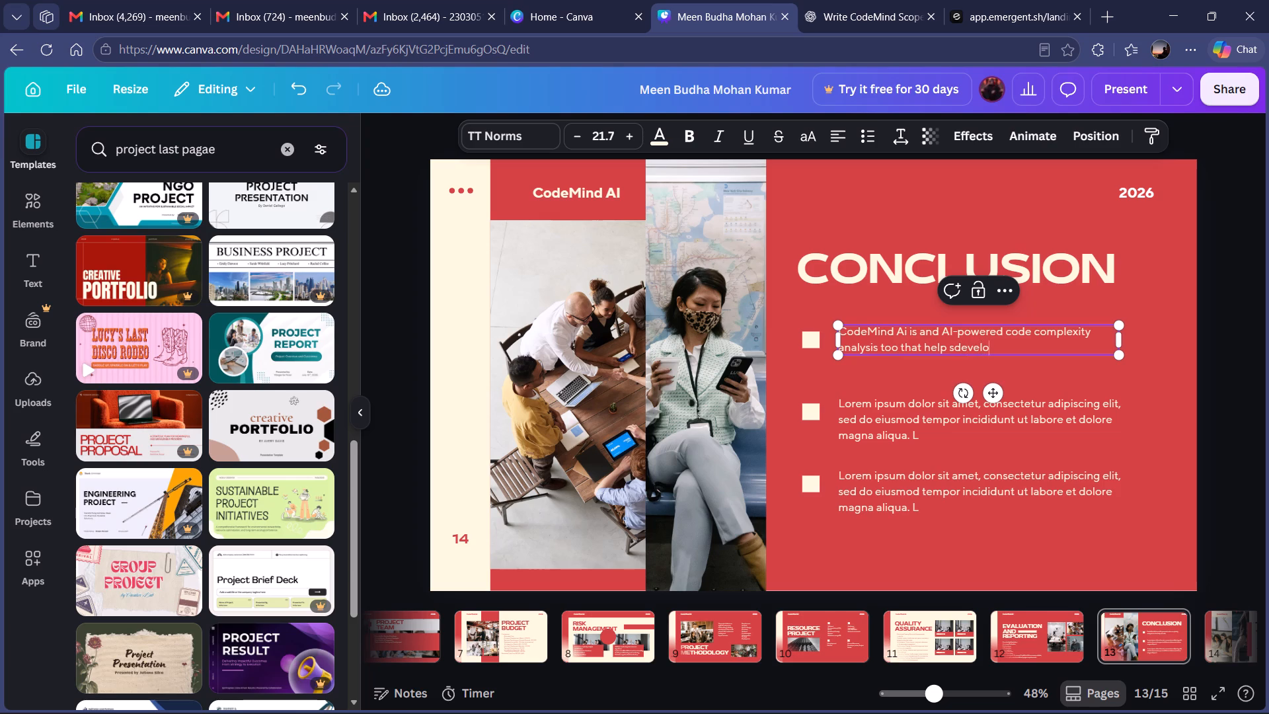
{"action": "type", "text": "pers"}
{"action": "key", "text": "space"}
Continue the first Conclusion point with "understand code efficiency, detectt potential issue and imporve code quality.".
{"action": "type", "text": "usnderand"}
{"action": "key", "text": "space"}
{"action": "type", "text": "code"}
{"action": "key", "text": "ctrl+BackSpace"}
{"action": "key", "text": "ctrl+BackSpace"}
{"action": "type", "text": "understna"}
{"action": "key", "text": "BackSpace"}
{"action": "key", "text": "a"}
{"action": "key", "text": "BackSpace"}
{"action": "key", "text": "a"}
{"action": "key", "text": "BackSpace"}
{"action": "key", "text": "BackSpace"}
{"action": "type", "text": "and"}
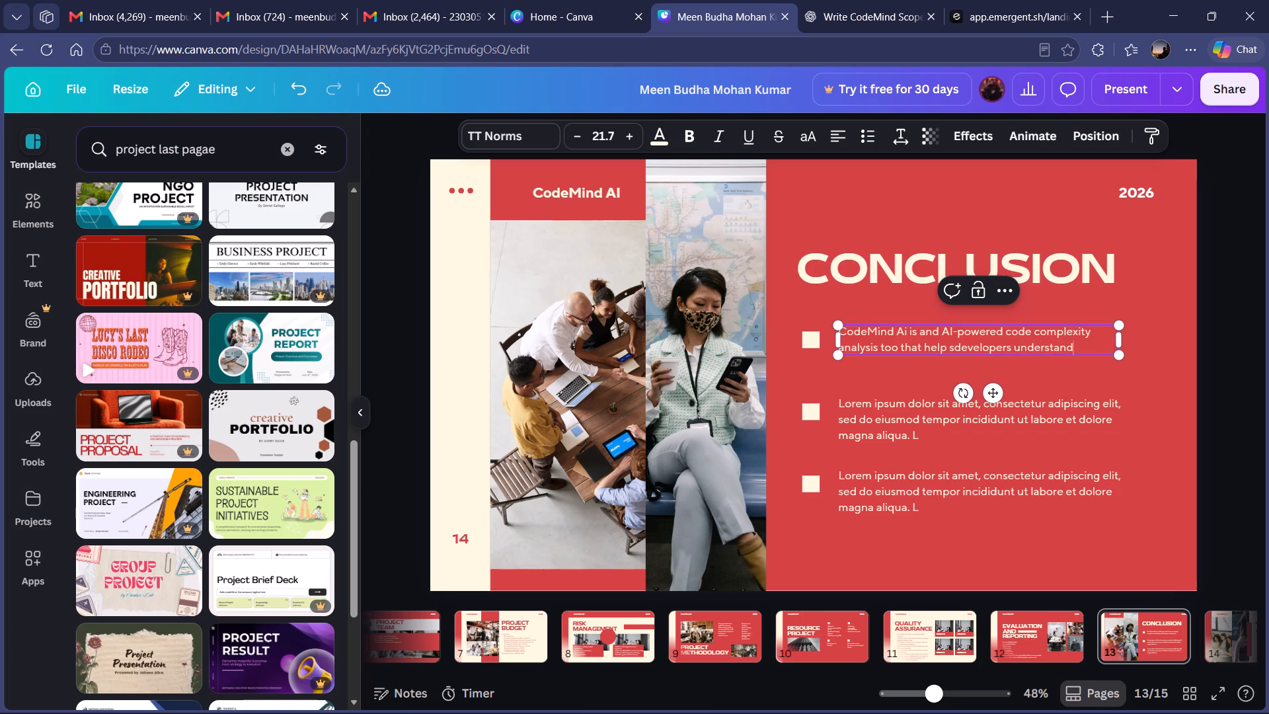
{"action": "key", "text": "space"}
{"action": "type", "text": "code ce"}
{"action": "key", "text": "BackSpace"}
{"action": "key", "text": "BackSpace"}
{"action": "type", "text": "efficiency"}
{"action": "key", "text": "space"}
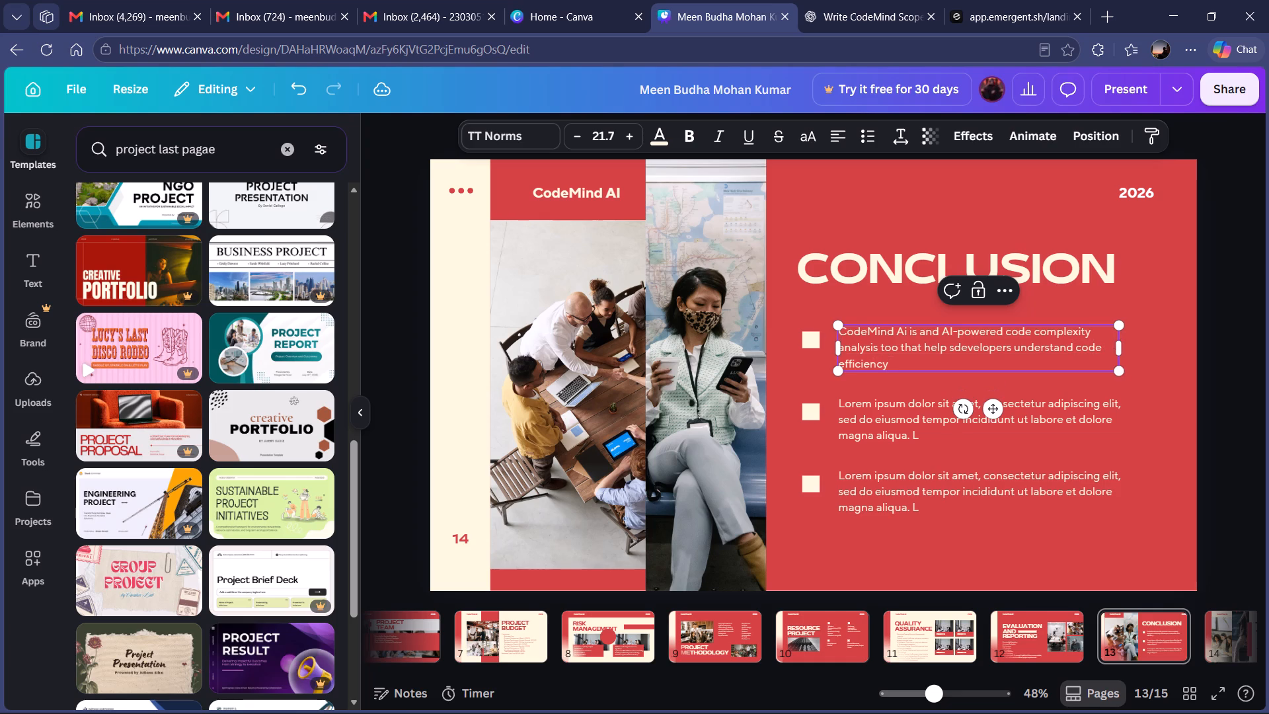
{"action": "key", "text": "BackSpace"}
{"action": "type", "text": ","}
{"action": "key", "text": "space"}
{"action": "type", "text": "detectt potential"}
{"action": "key", "text": "space"}
{"action": "type", "text": "issue and imporve code quality."}
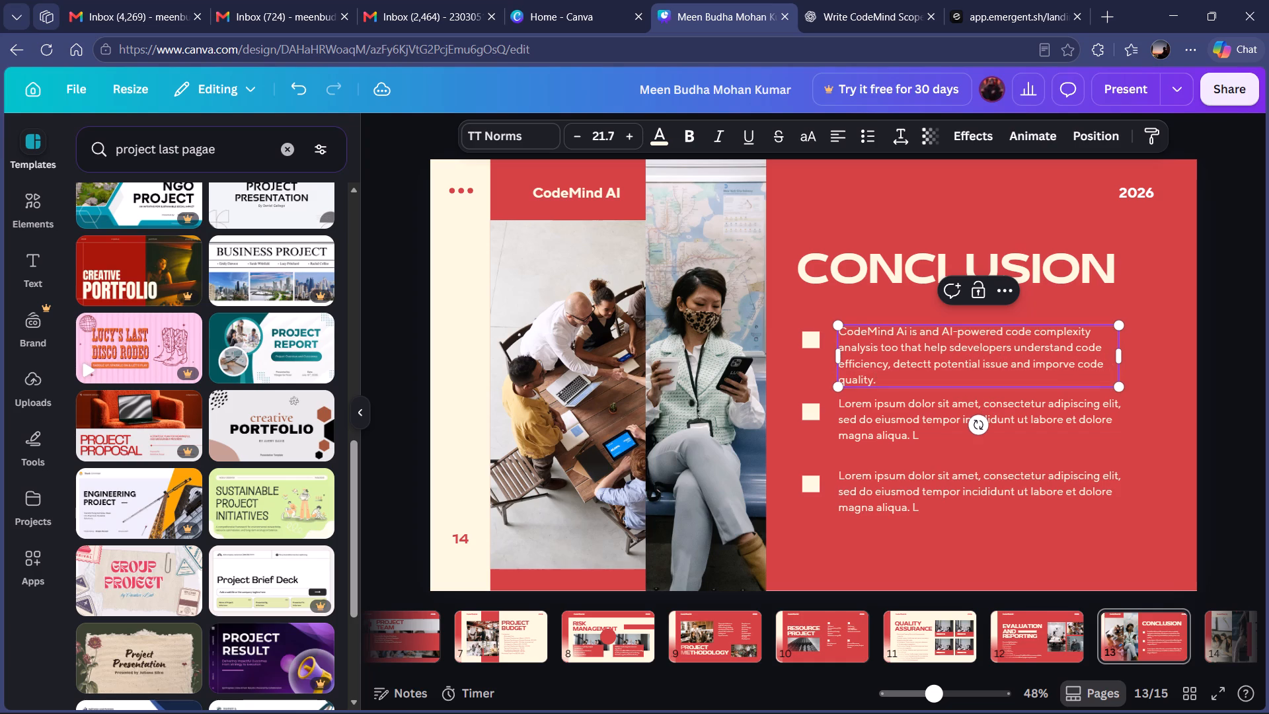
Replace the second point's placeholder with "It combines AST-based analysis with AI-powered suggestions to prvovide useful insights for C, Java, python programs.".
{"action": "double_click", "coordinate": [927, 423]}
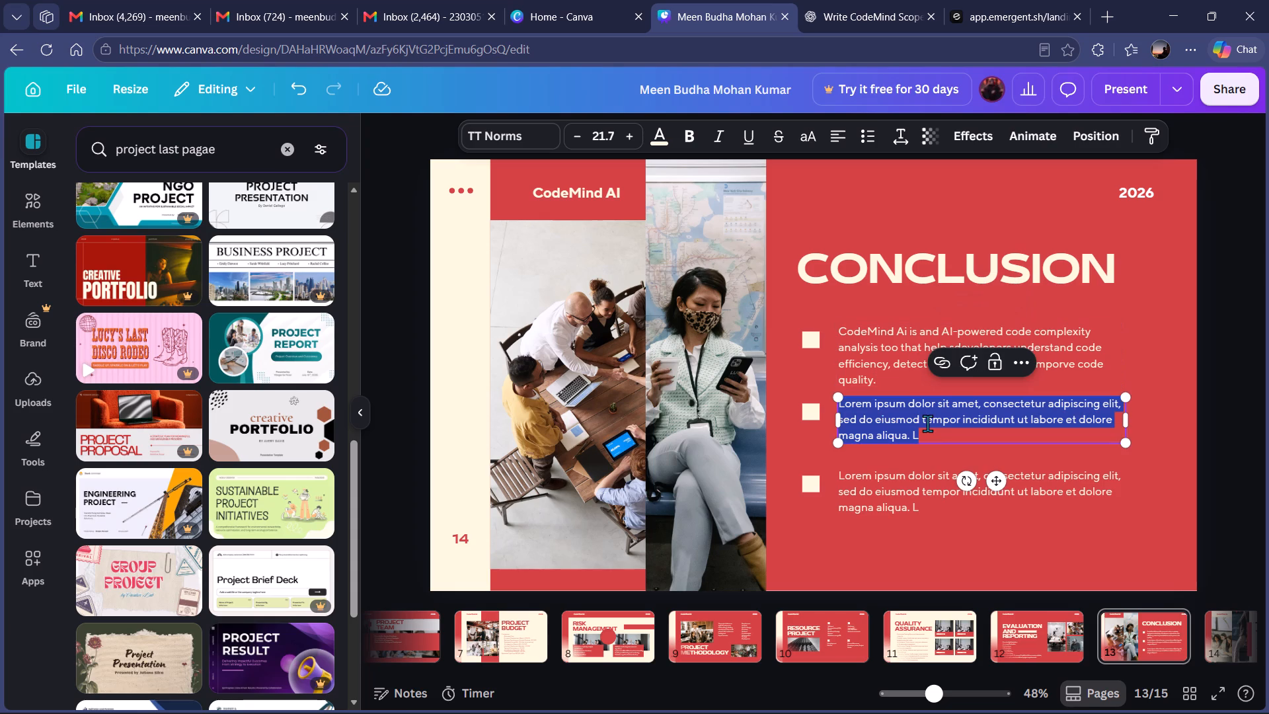
{"action": "type", "text": "IT c"}
{"action": "key", "text": "BackSpace"}
{"action": "key", "text": "BackSpace"}
{"action": "key", "text": "BackSpace"}
{"action": "type", "text": "t combines AST"}
{"action": "type", "text": "-based"}
{"action": "key", "text": "space"}
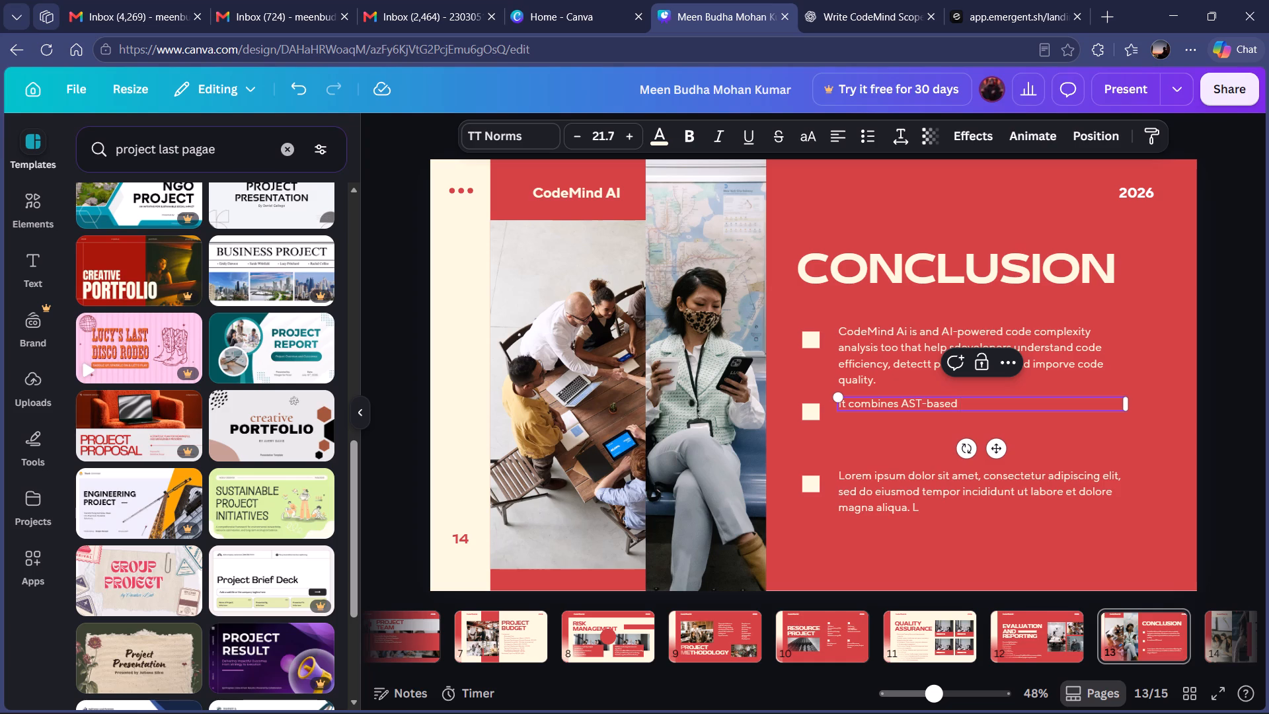
{"action": "type", "text": "analysis with A"}
{"action": "key", "text": "shift+i"}
{"action": "type", "text": "-powered"}
{"action": "key", "text": "space"}
{"action": "type", "text": "suggestions to prv"}
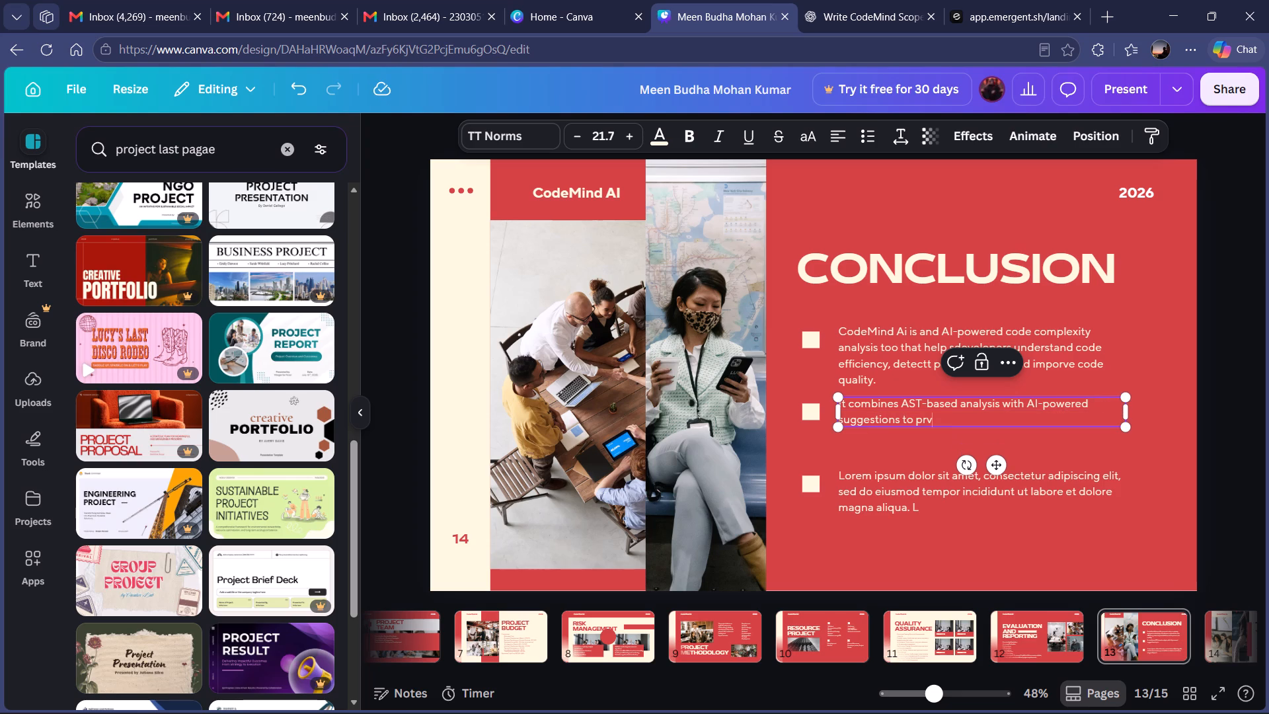
{"action": "type", "text": "vo"}
{"action": "key", "text": "BackSpace"}
{"action": "key", "text": "BackSpace"}
{"action": "type", "text": "voi"}
{"action": "key", "text": "BackSpace"}
{"action": "key", "text": "BackSpace"}
{"action": "key", "text": "BackSpace"}
{"action": "type", "text": "ovide"}
{"action": "key", "text": "space"}
{"action": "type", "text": "useful insights for"}
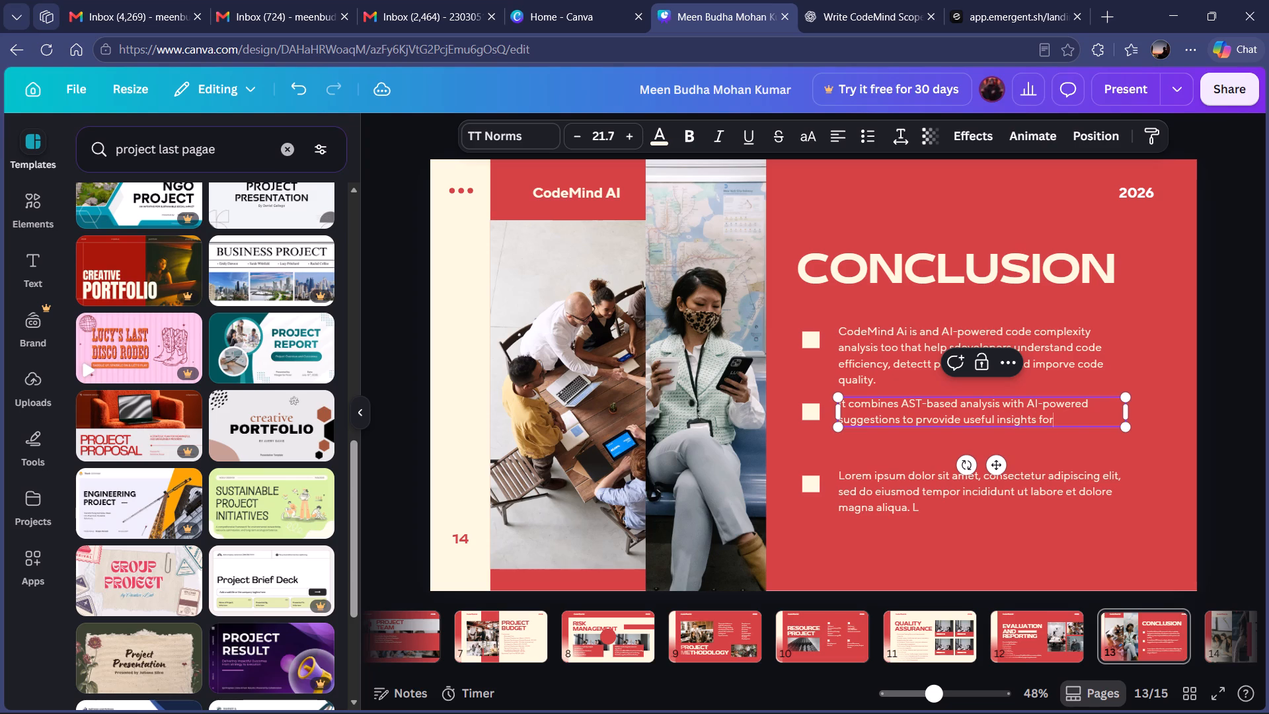
{"action": "key", "text": "space"}
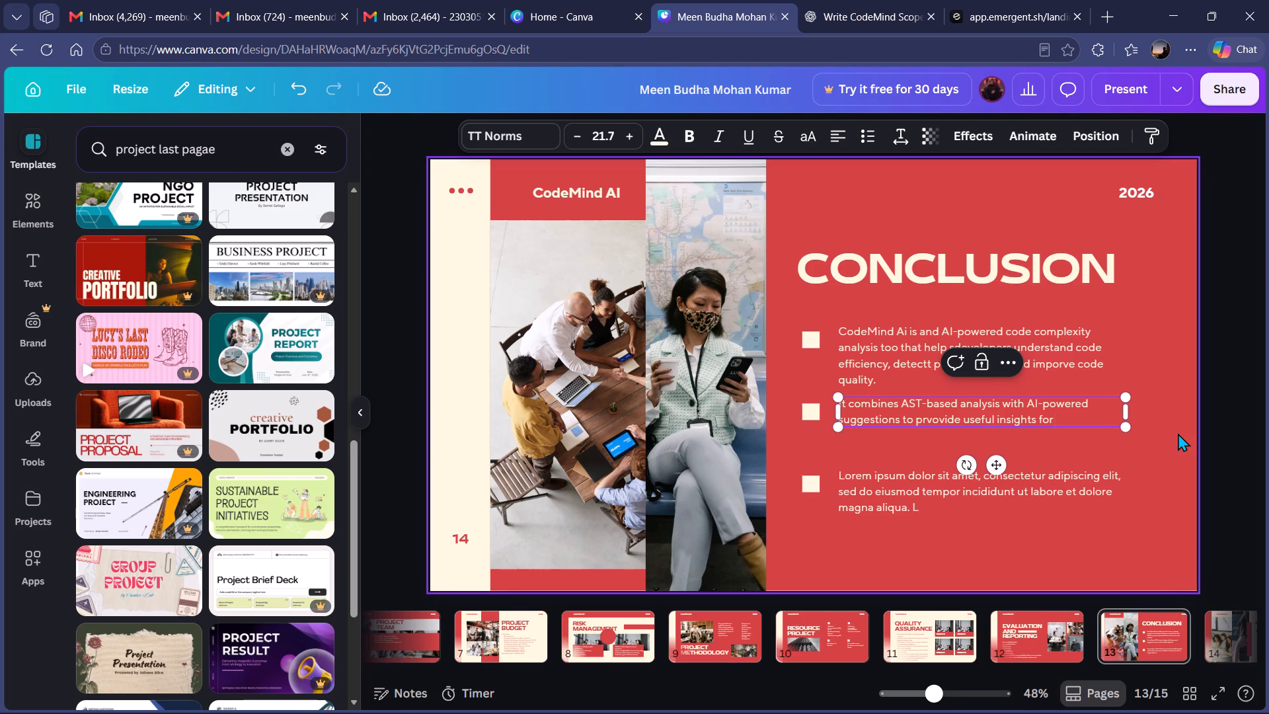
{"action": "type", "text": "C, Java, python"}
{"action": "key", "text": "space"}
{"action": "type", "text": "programs."}
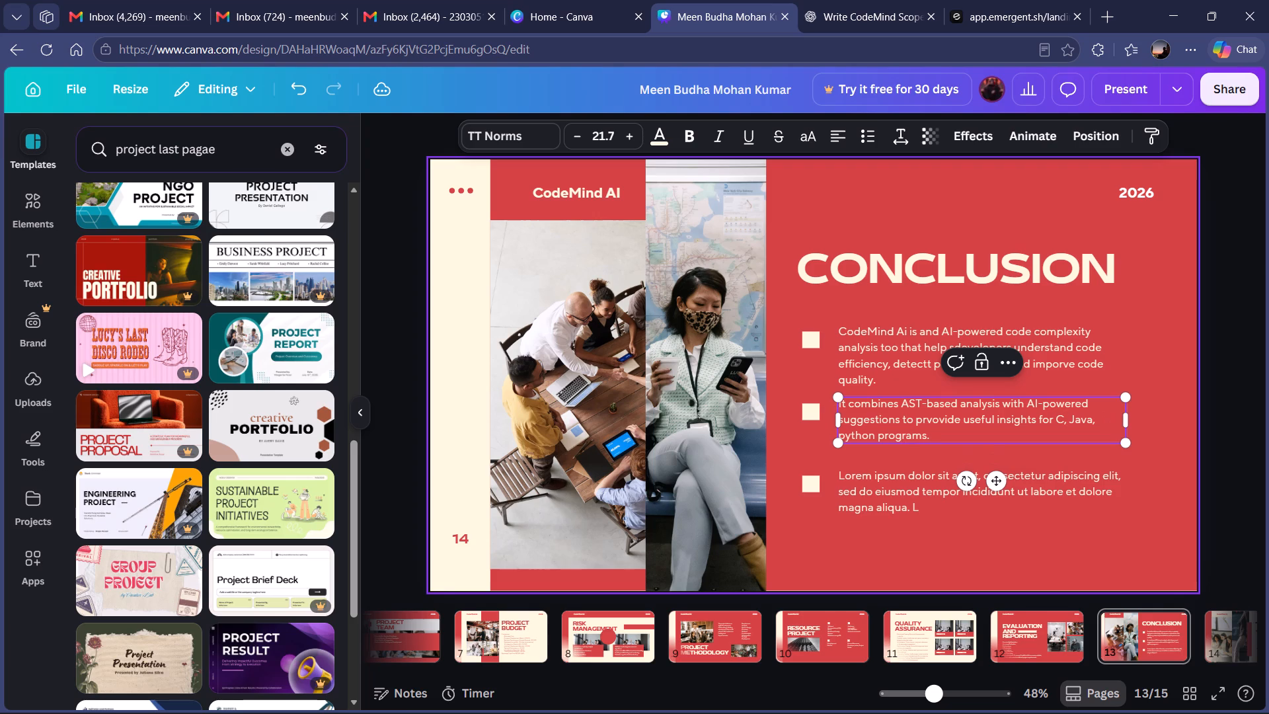
Replace the third point's placeholder with "The project aims to make code optimization easier, faster and more accessible for developers.".
{"action": "left_click", "coordinate": [919, 500]}
{"action": "double_click", "coordinate": [919, 500]}
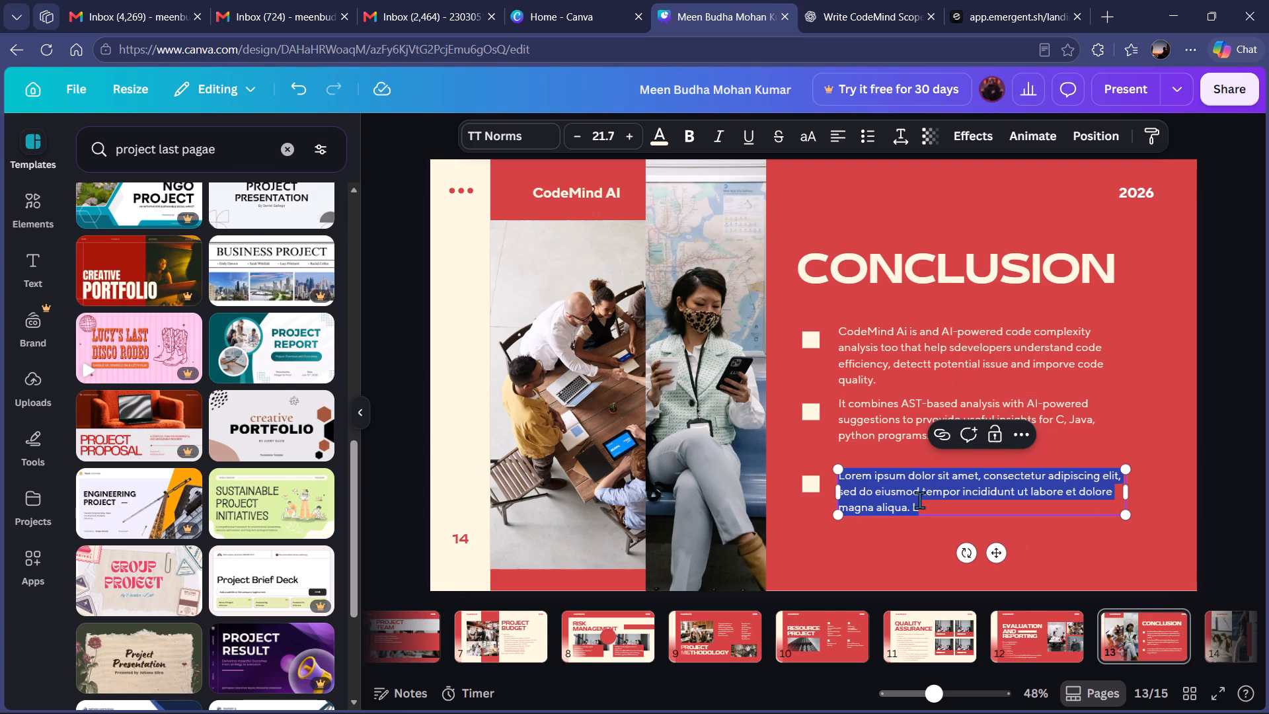
{"action": "type", "text": "Te"}
{"action": "key", "text": "BackSpace"}
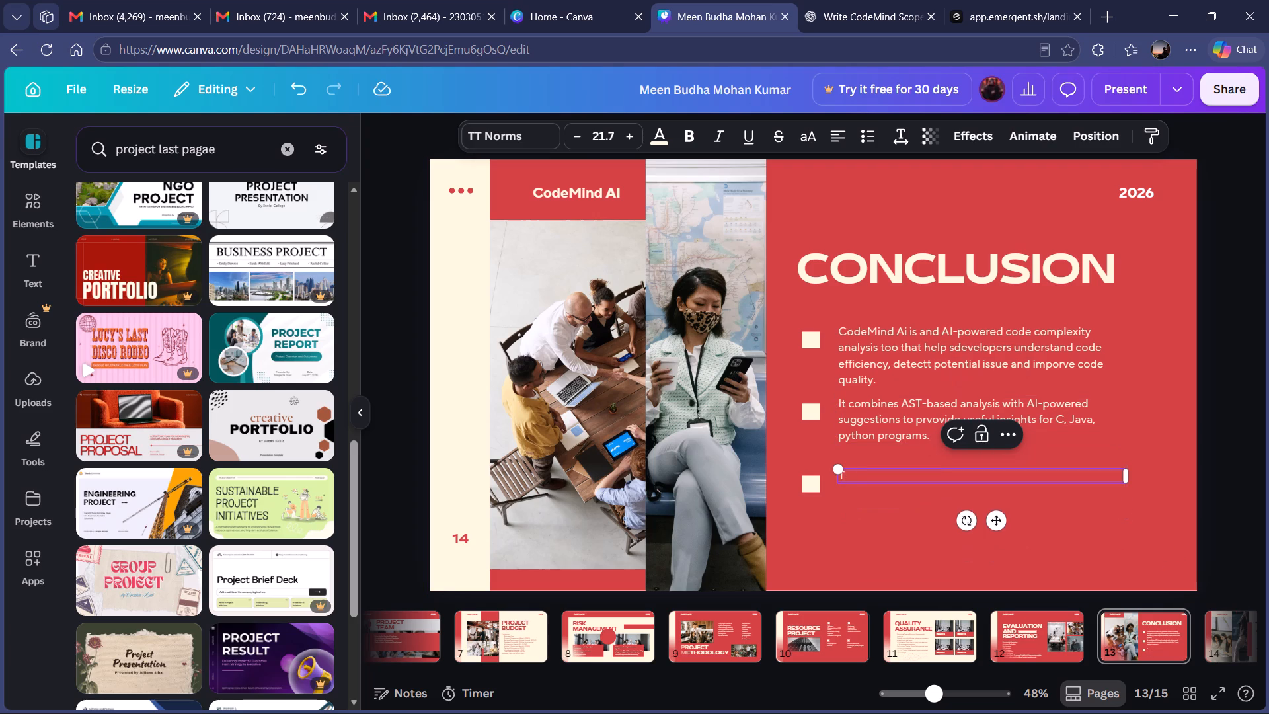
{"action": "type", "text": "he aims t"}
{"action": "key", "text": "space"}
{"action": "key", "text": "ctrl+BackSpace"}
{"action": "key", "text": "ctrl+BackSpace"}
{"action": "type", "text": "project aims to make"}
{"action": "key", "text": "space"}
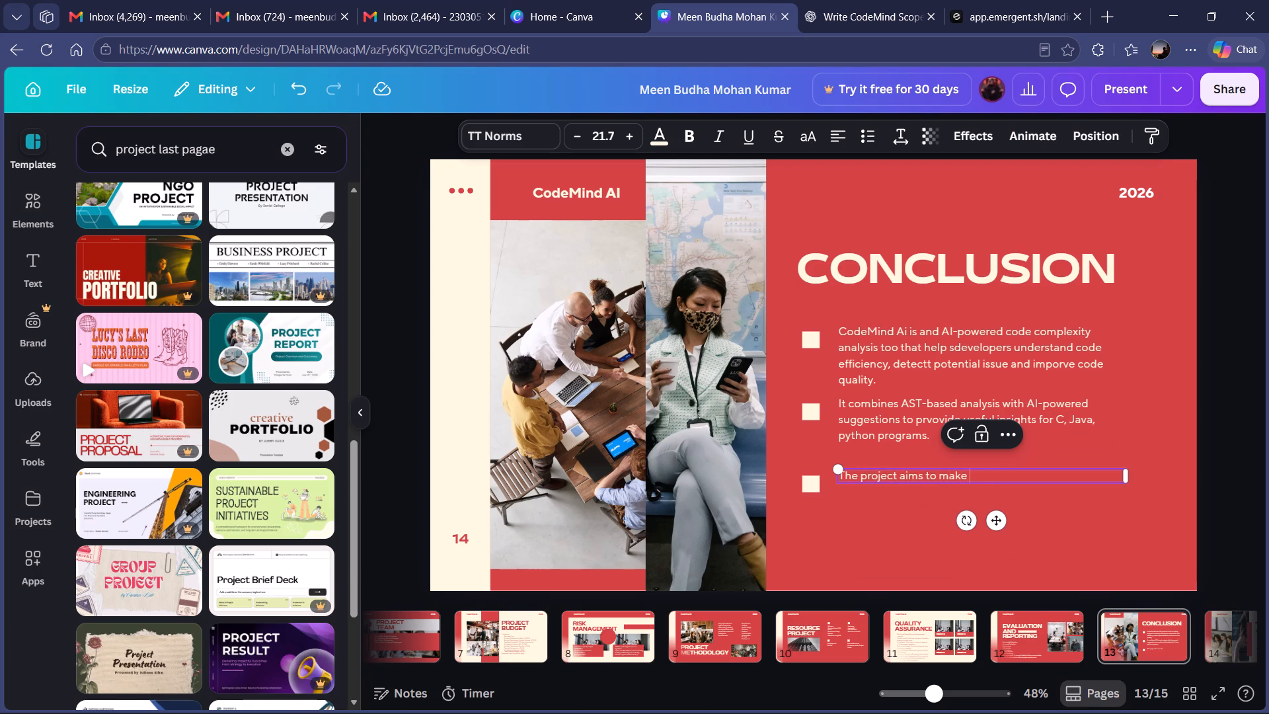
{"action": "type", "text": "code optim"}
{"action": "type", "text": "ization"}
{"action": "key", "text": "space"}
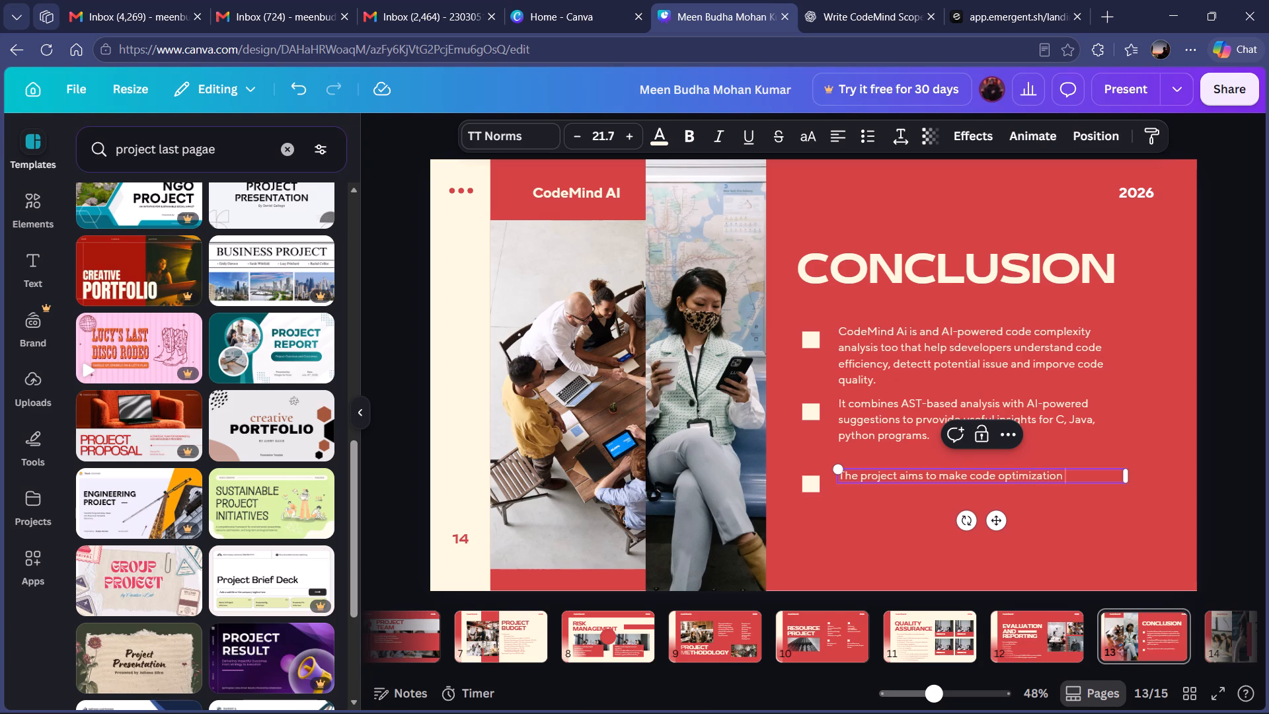
{"action": "type", "text": "easier f"}
{"action": "key", "text": "BackSpace"}
{"action": "key", "text": "BackSpace"}
{"action": "type", "text": ", f"}
{"action": "key", "text": "BackSpace"}
{"action": "type", "text": "faster"}
{"action": "key", "text": "space"}
{"action": "key", "text": "BackSpace"}
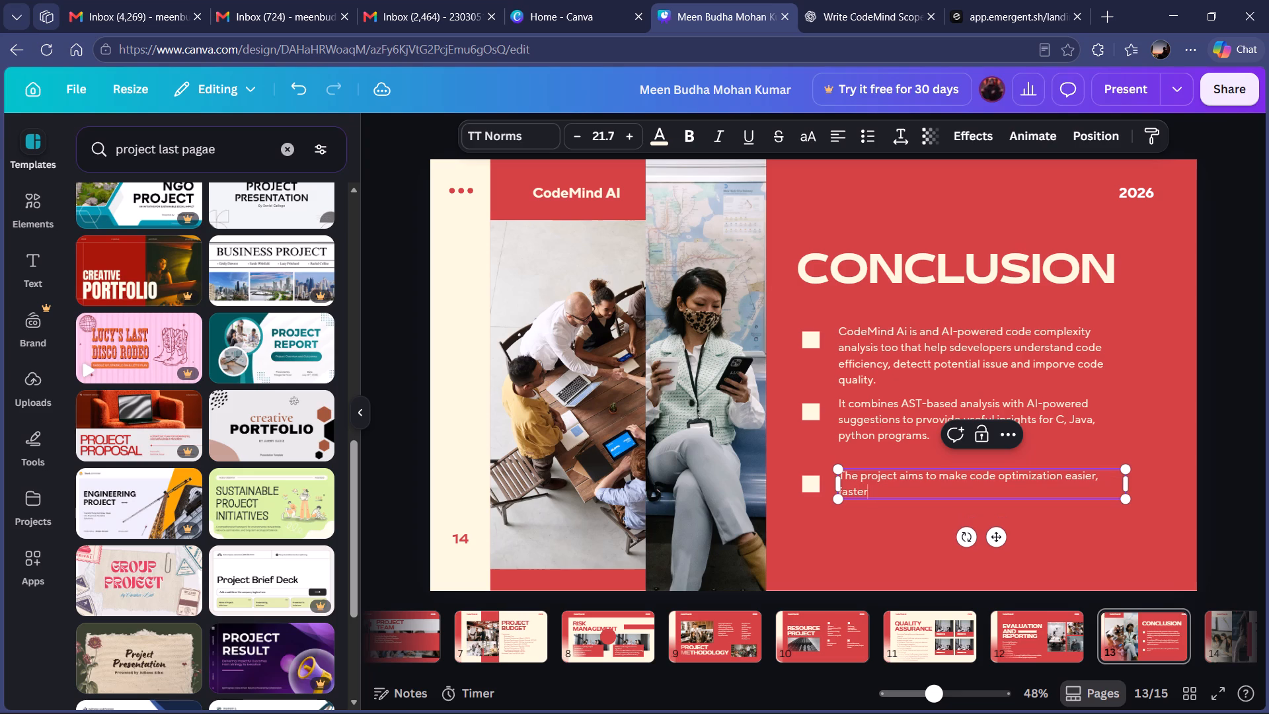
{"action": "key", "text": "BackSpace"}
{"action": "type", "text": "r and more accessible fo r developers."}
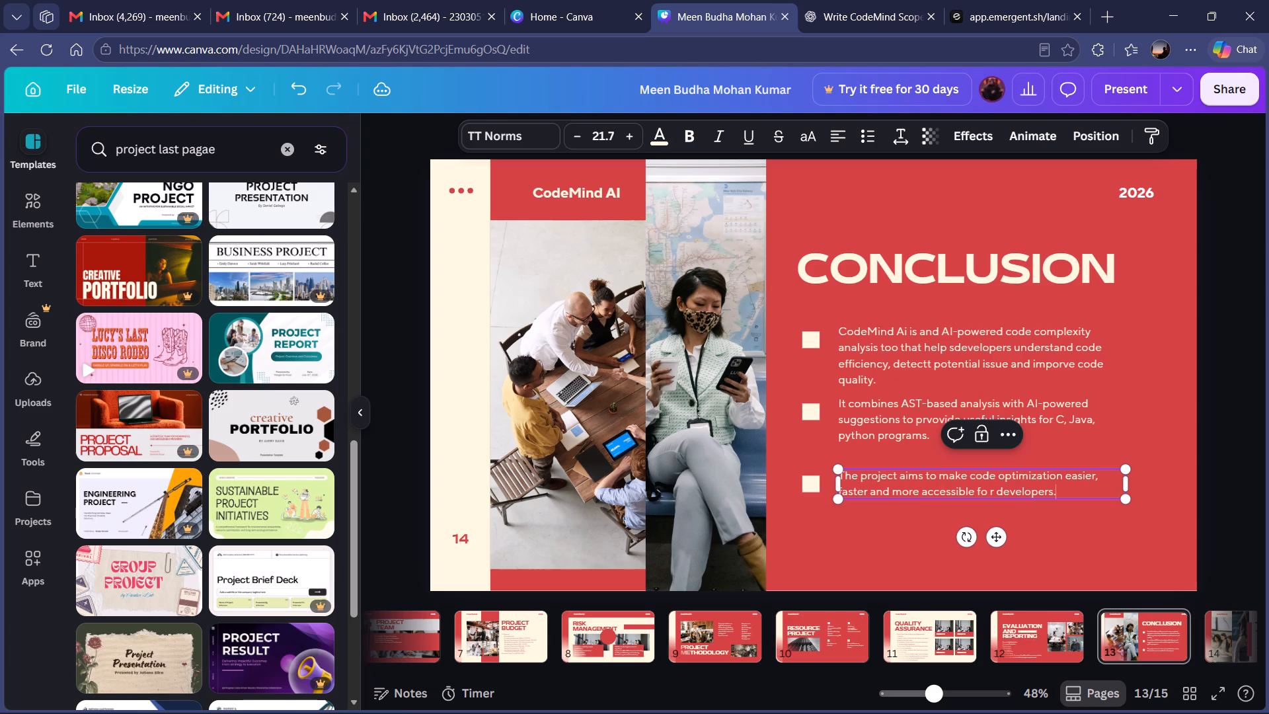
{"action": "key", "text": "ctrl+Left"}
{"action": "key", "text": "ctrl+Left"}
{"action": "key", "text": "ctrl+Left"}
{"action": "key", "text": "BackSpace"}
{"action": "key", "text": "ctrl+Right"}
{"action": "key", "text": "ctrl+Right"}
{"action": "key", "text": "ctrl+Right"}
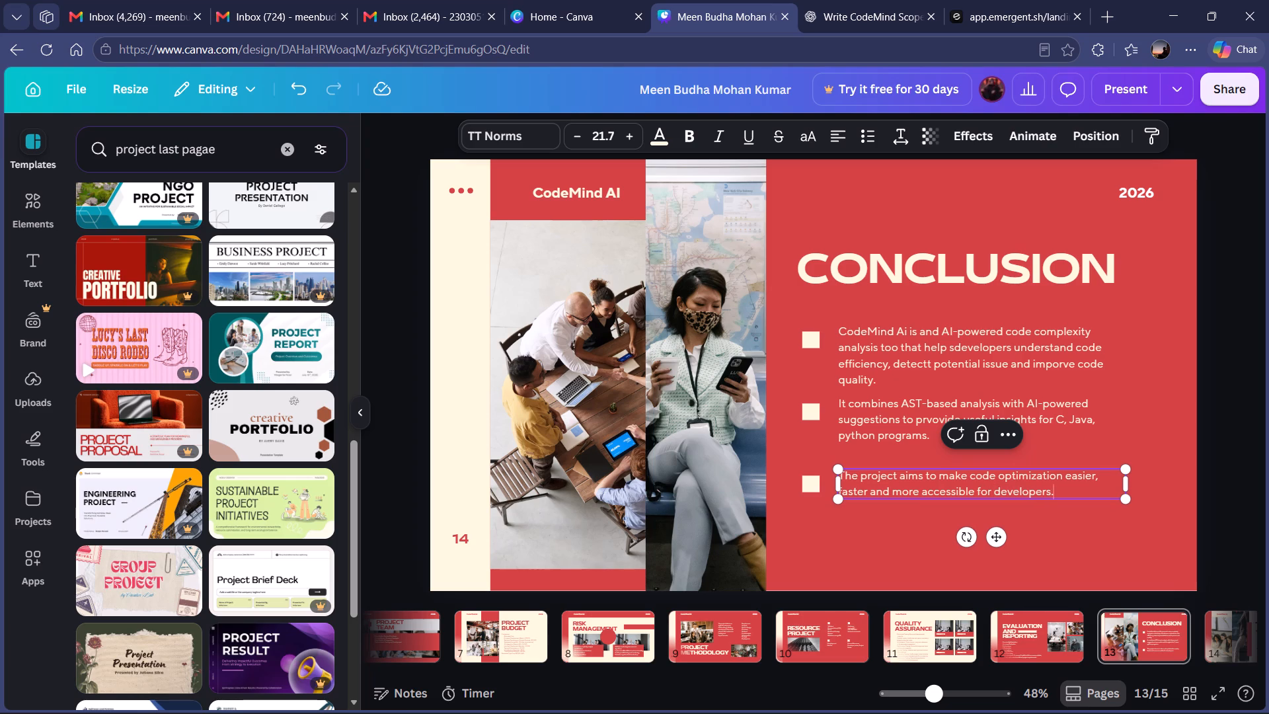
{"action": "left_click", "coordinate": [1150, 426]}
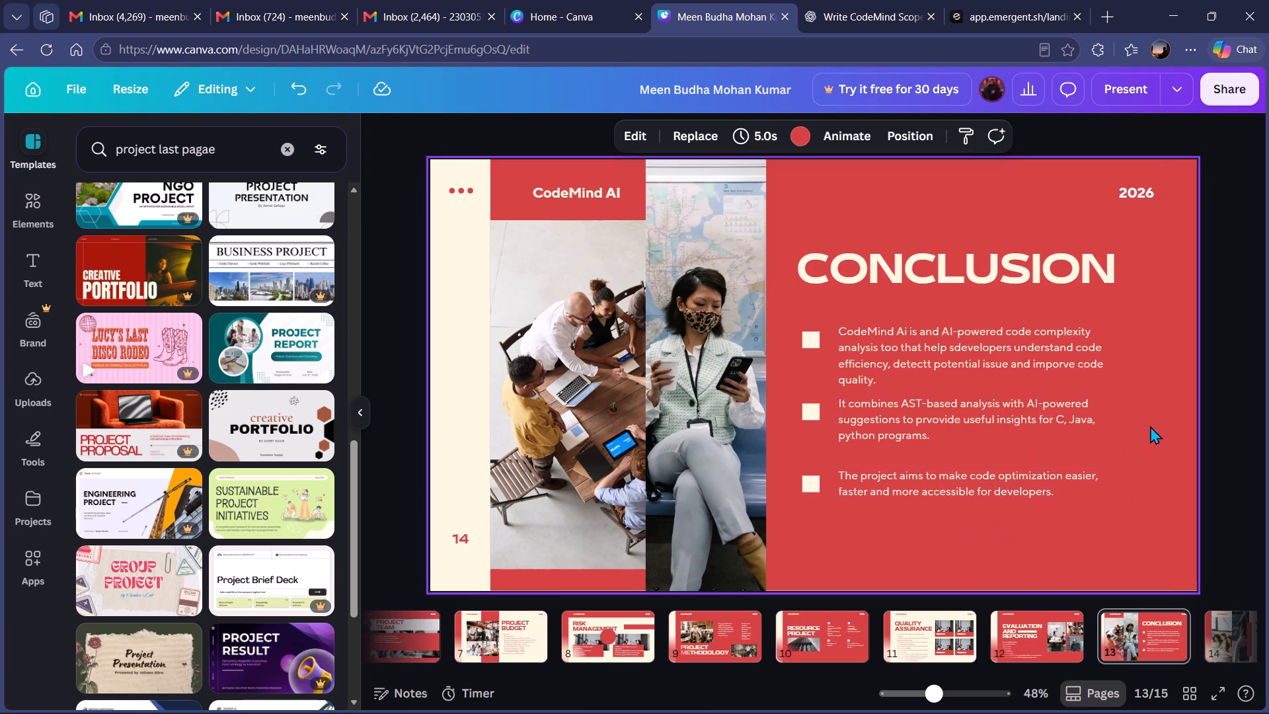
Shift the team meeting photo on the Conclusion slide slightly right and up, clear of the cream side strip.
{"action": "left_click", "coordinate": [568, 380]}
{"action": "left_click_drag", "start_coordinate": [613, 347], "coordinate": [612, 323]}
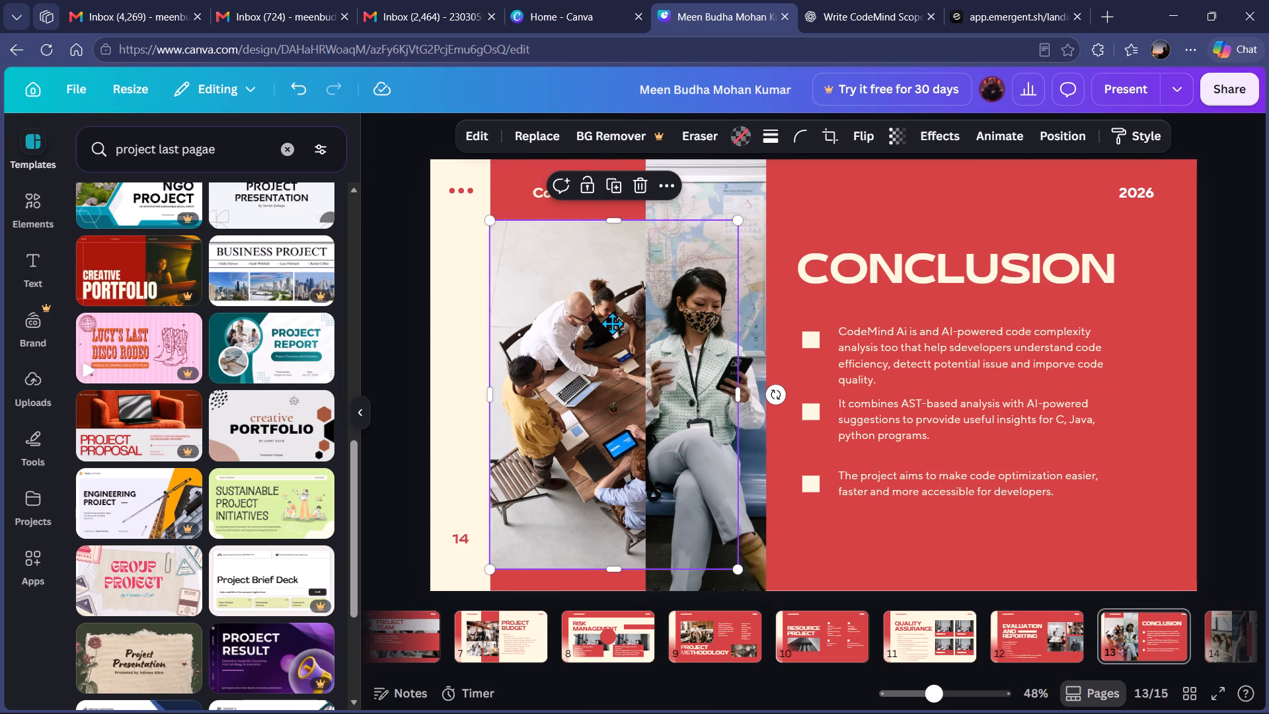
{"action": "left_click_drag", "start_coordinate": [612, 323], "coordinate": [609, 353]}
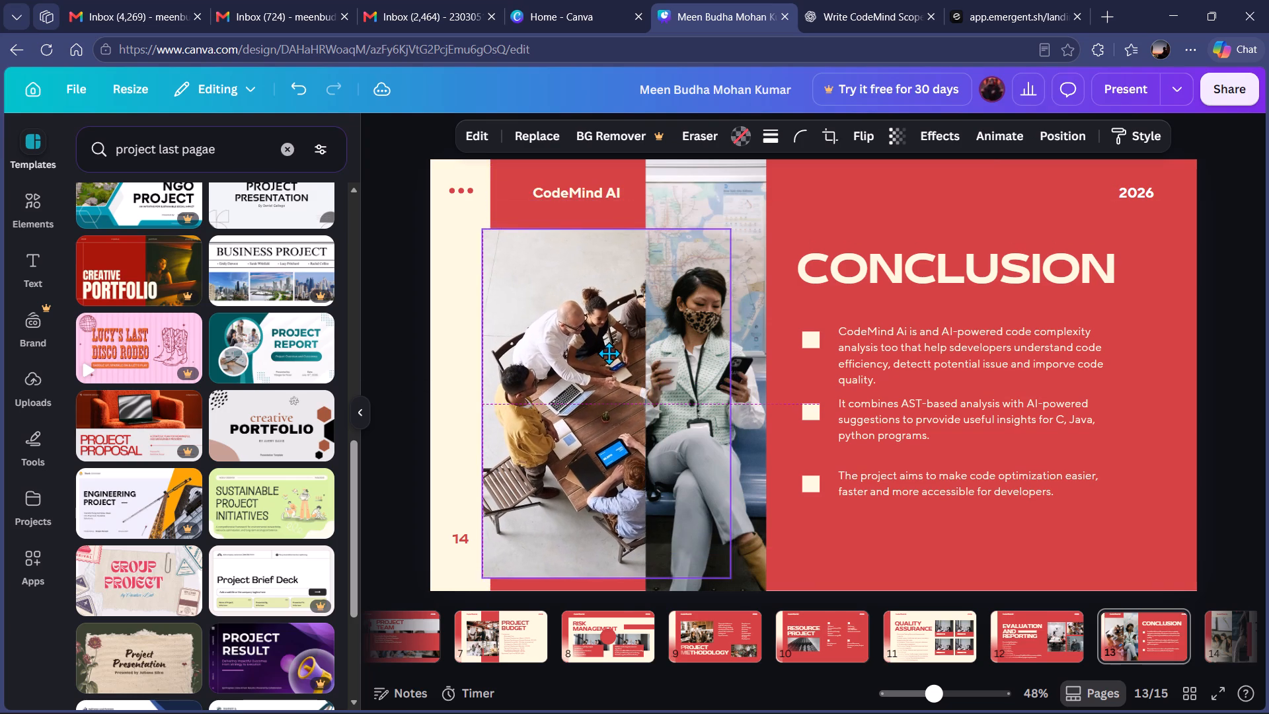
{"action": "left_click_drag", "start_coordinate": [609, 353], "coordinate": [540, 334]}
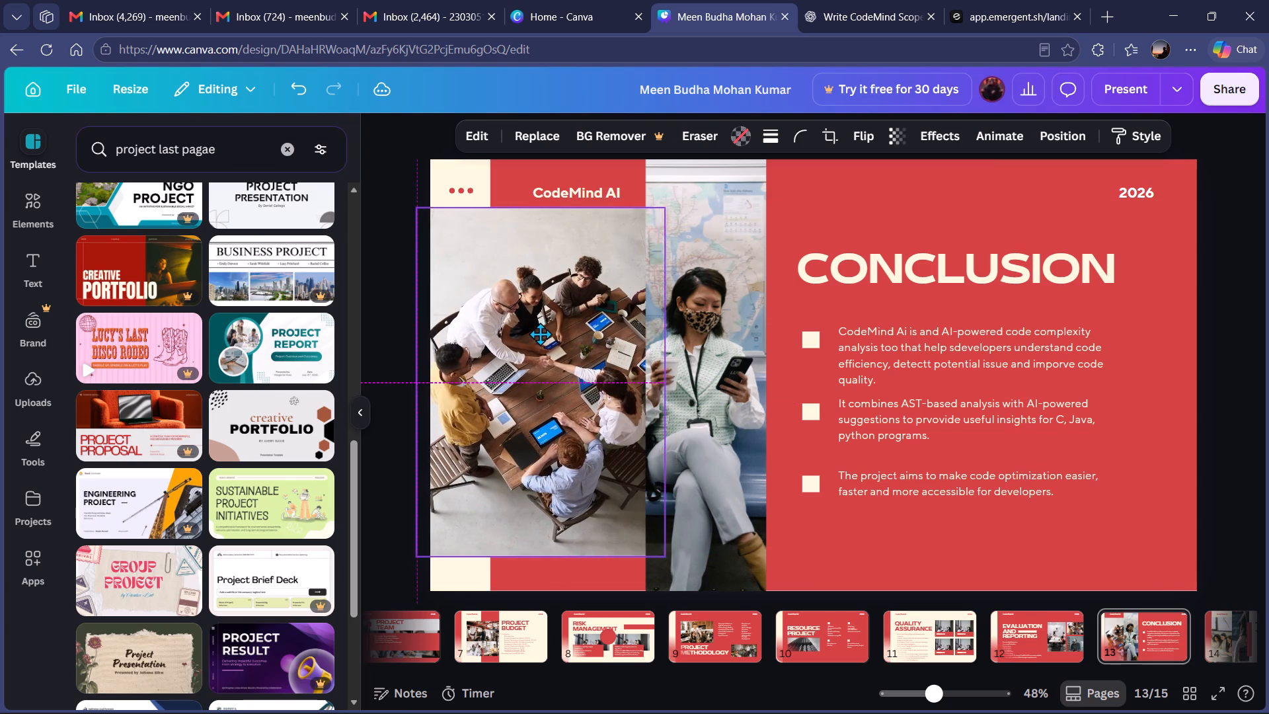
{"action": "left_click_drag", "start_coordinate": [540, 334], "coordinate": [624, 336]}
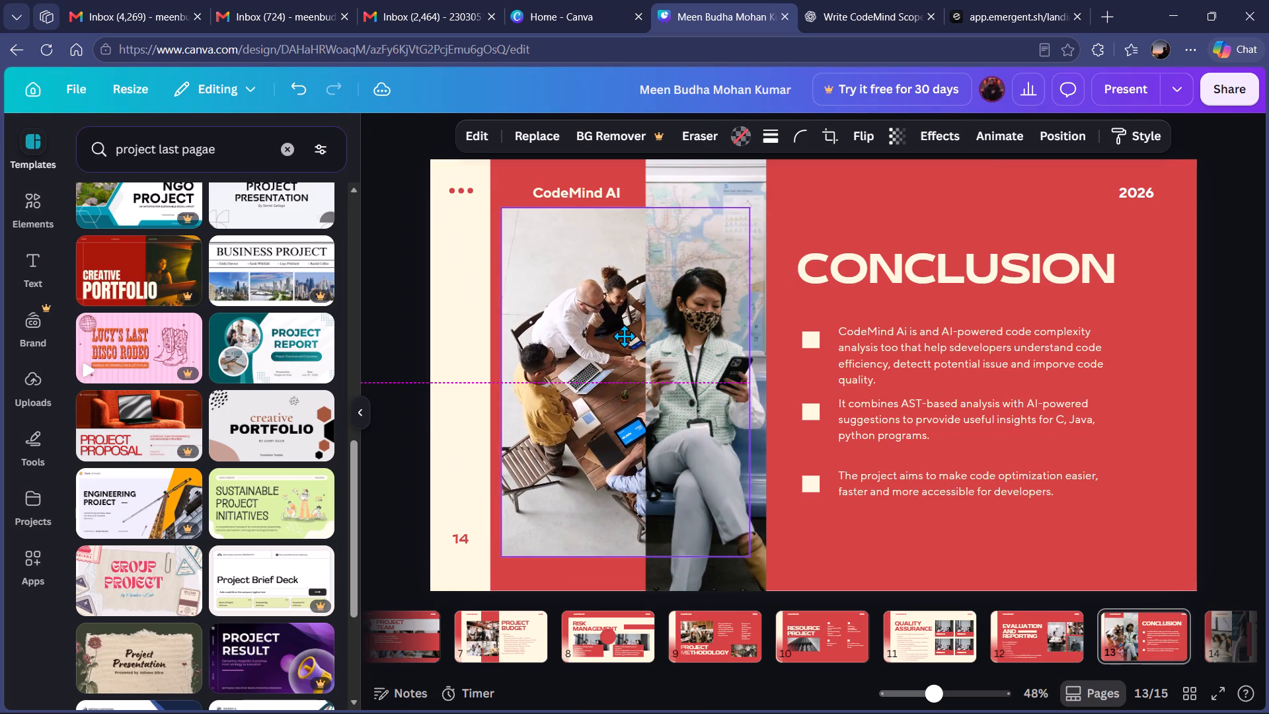
{"action": "left_click_drag", "start_coordinate": [624, 336], "coordinate": [621, 337]}
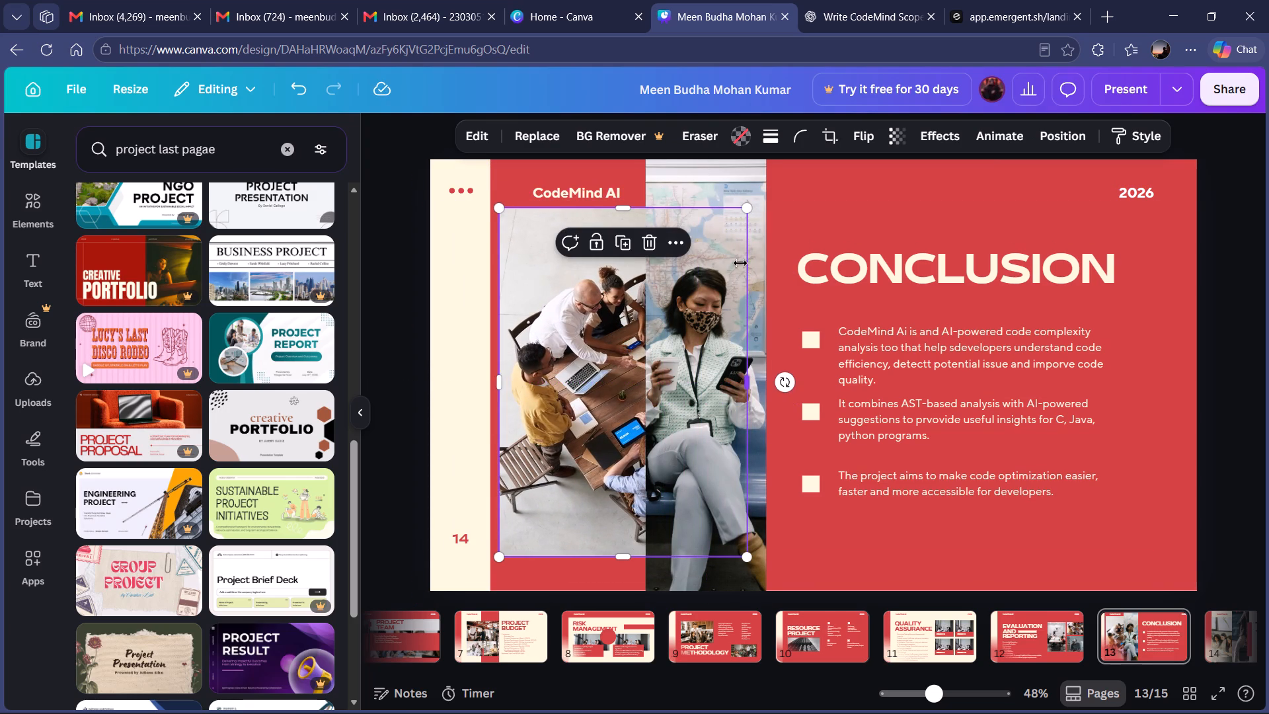
Move the tall photo of the masked woman over the team meeting photo's left half, aligned with its left edge.
{"action": "left_click", "coordinate": [716, 255]}
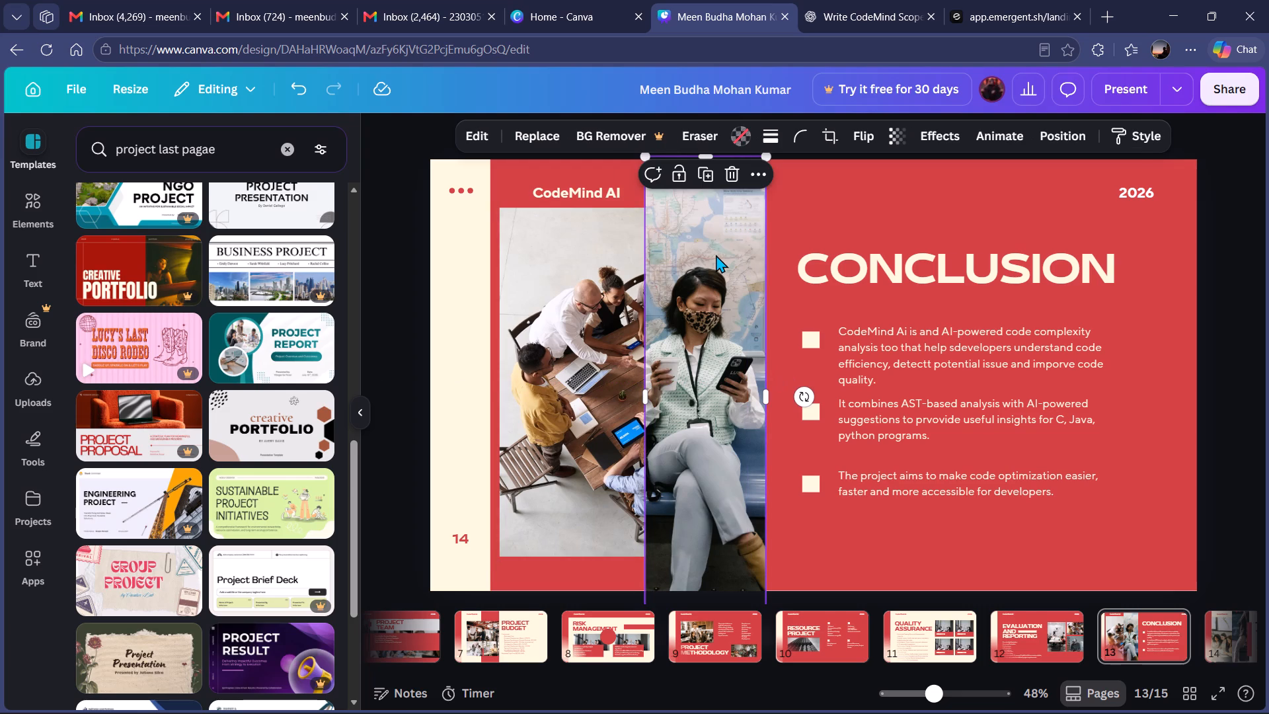
{"action": "left_click_drag", "start_coordinate": [716, 255], "coordinate": [578, 249]}
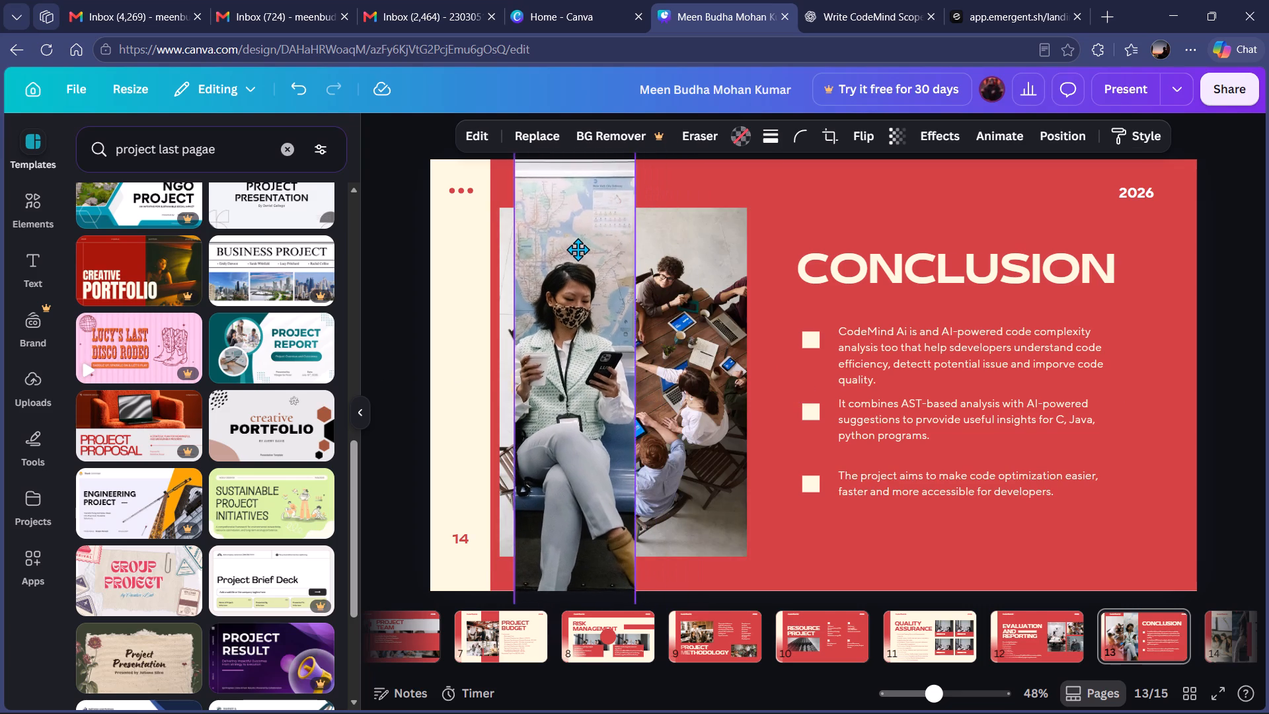
{"action": "left_click_drag", "start_coordinate": [578, 249], "coordinate": [572, 245]}
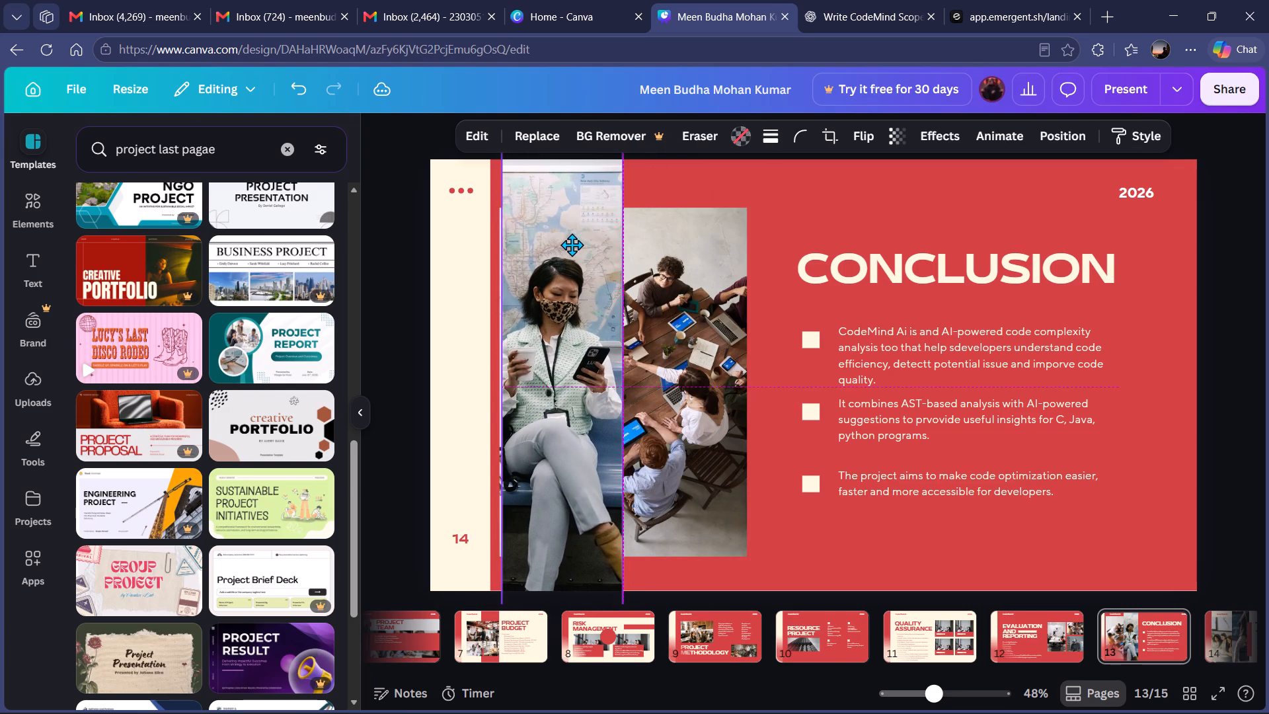
{"action": "left_click_drag", "start_coordinate": [572, 245], "coordinate": [570, 247]}
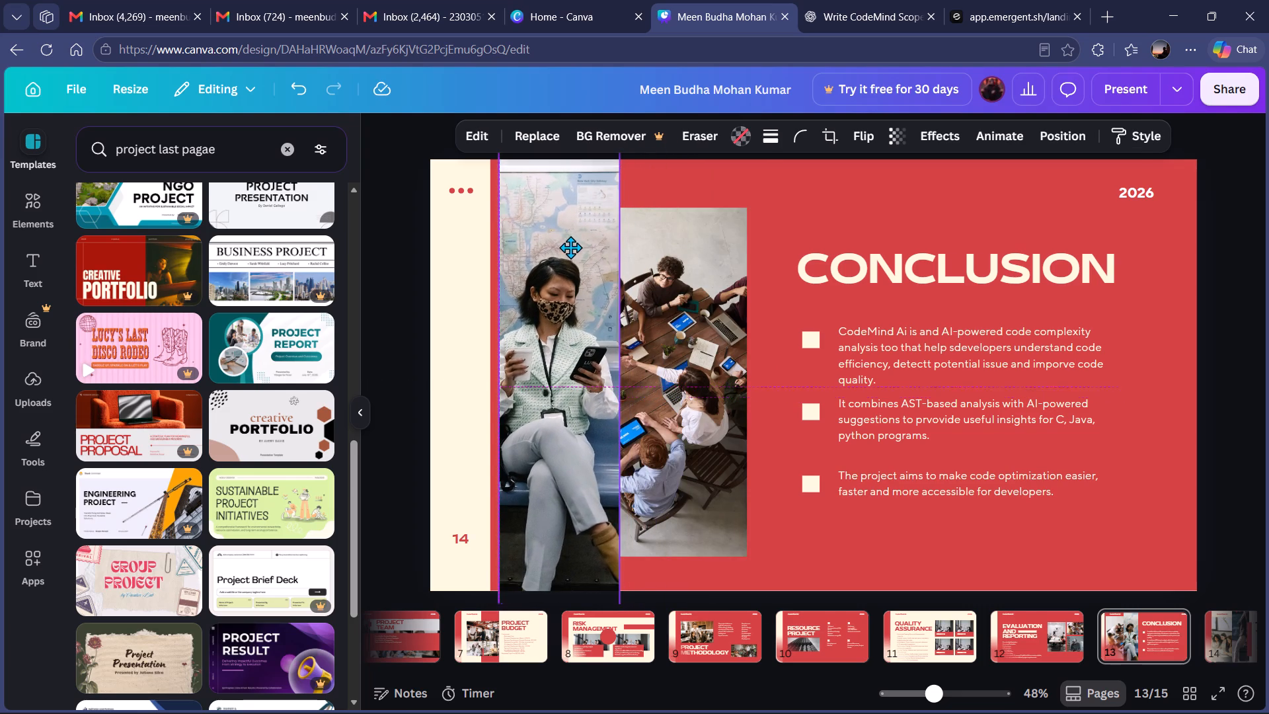
{"action": "left_click_drag", "start_coordinate": [570, 247], "coordinate": [569, 221]}
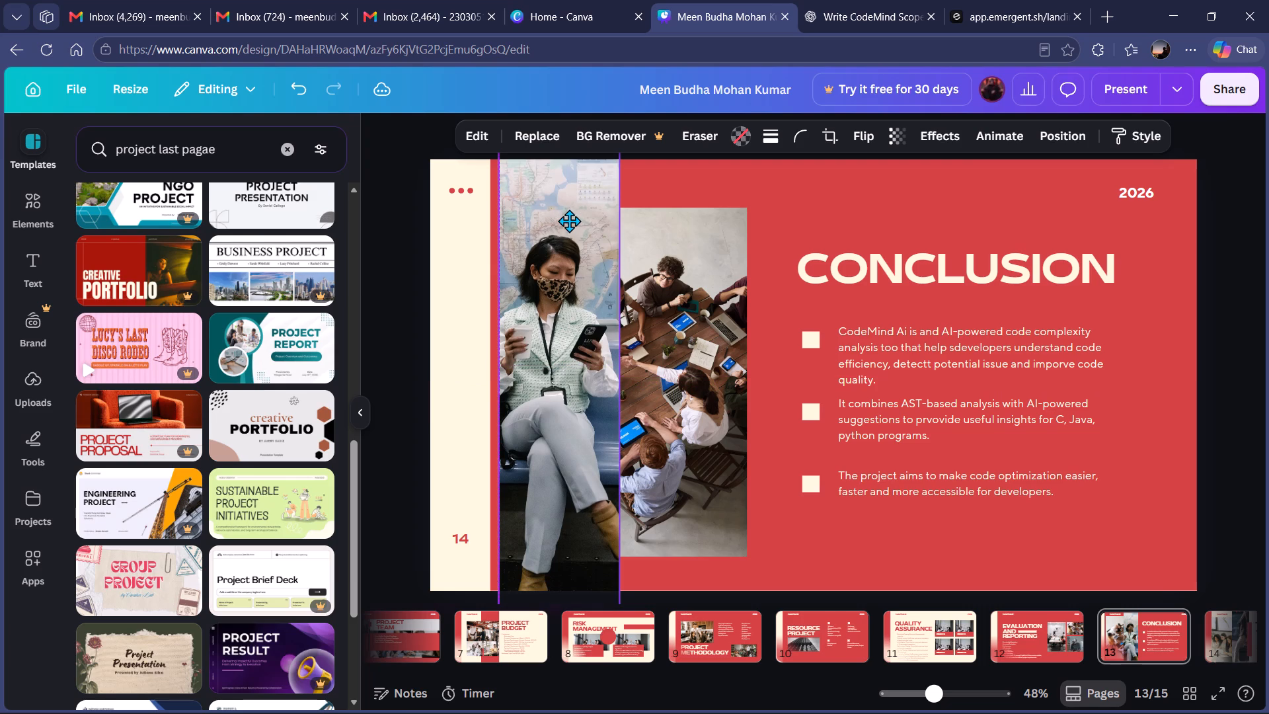
{"action": "left_click_drag", "start_coordinate": [569, 221], "coordinate": [570, 213]}
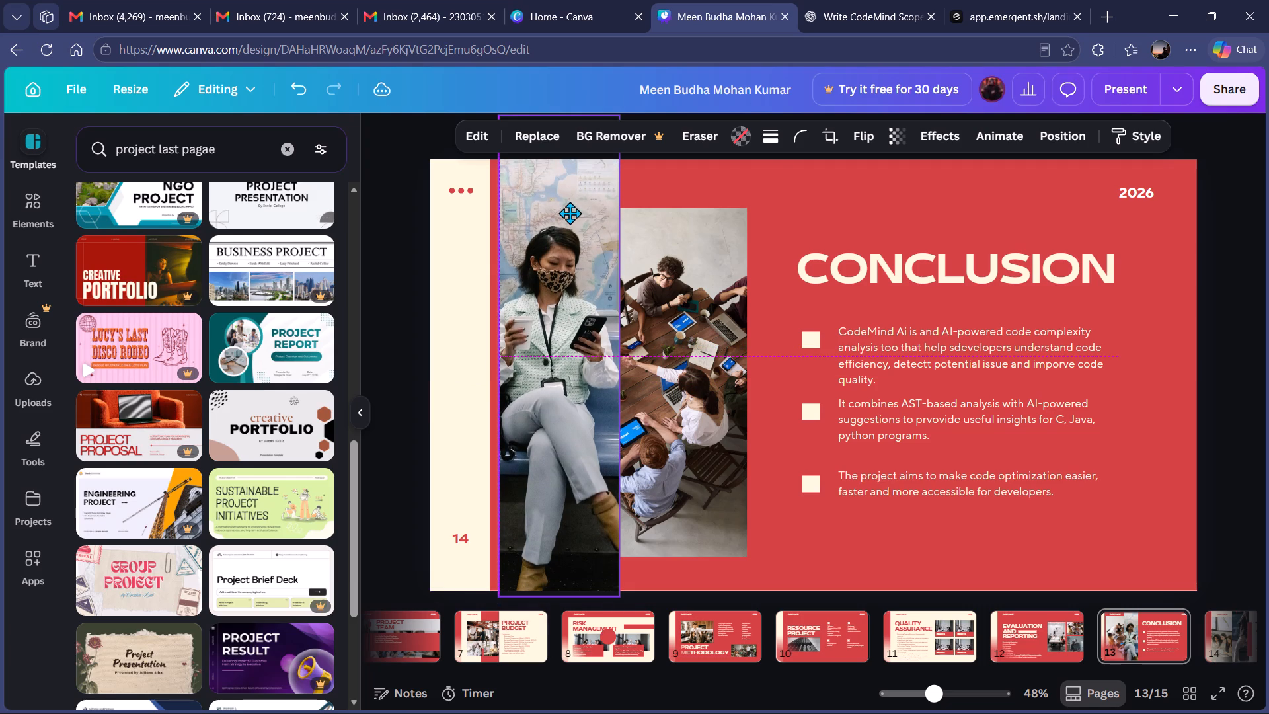
{"action": "left_click_drag", "start_coordinate": [570, 213], "coordinate": [569, 209]}
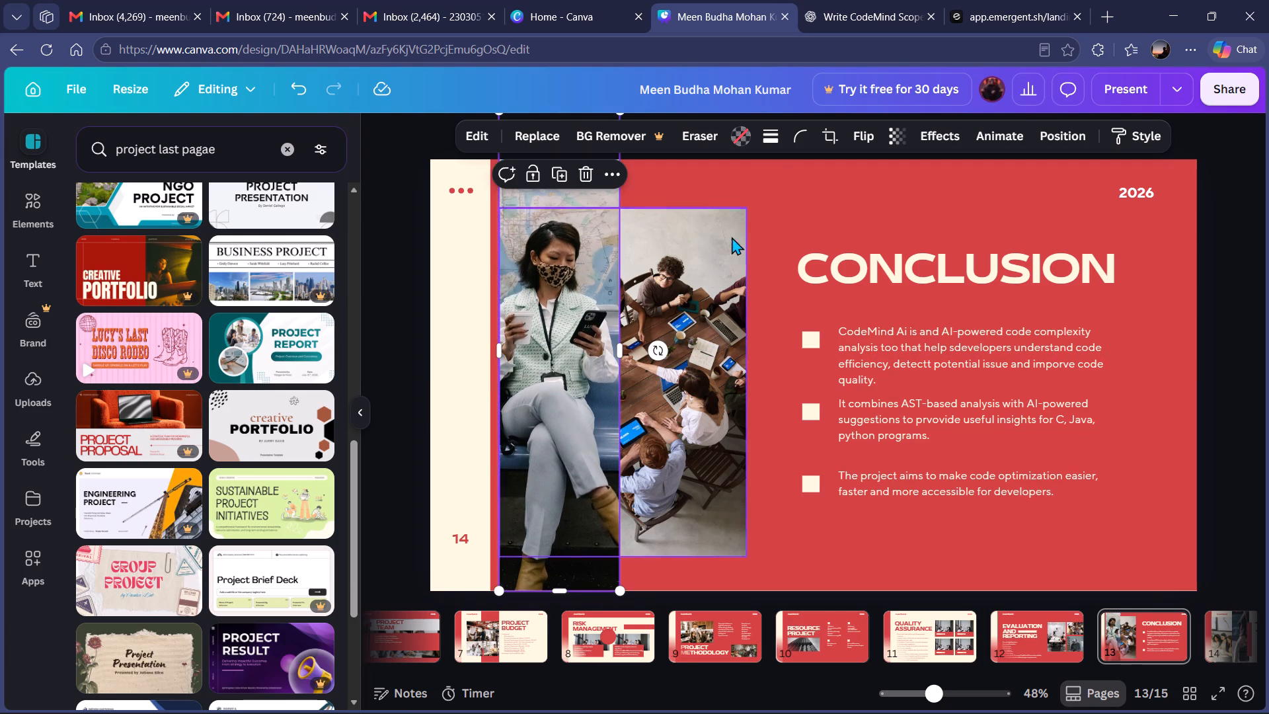
{"action": "left_click", "coordinate": [792, 219]}
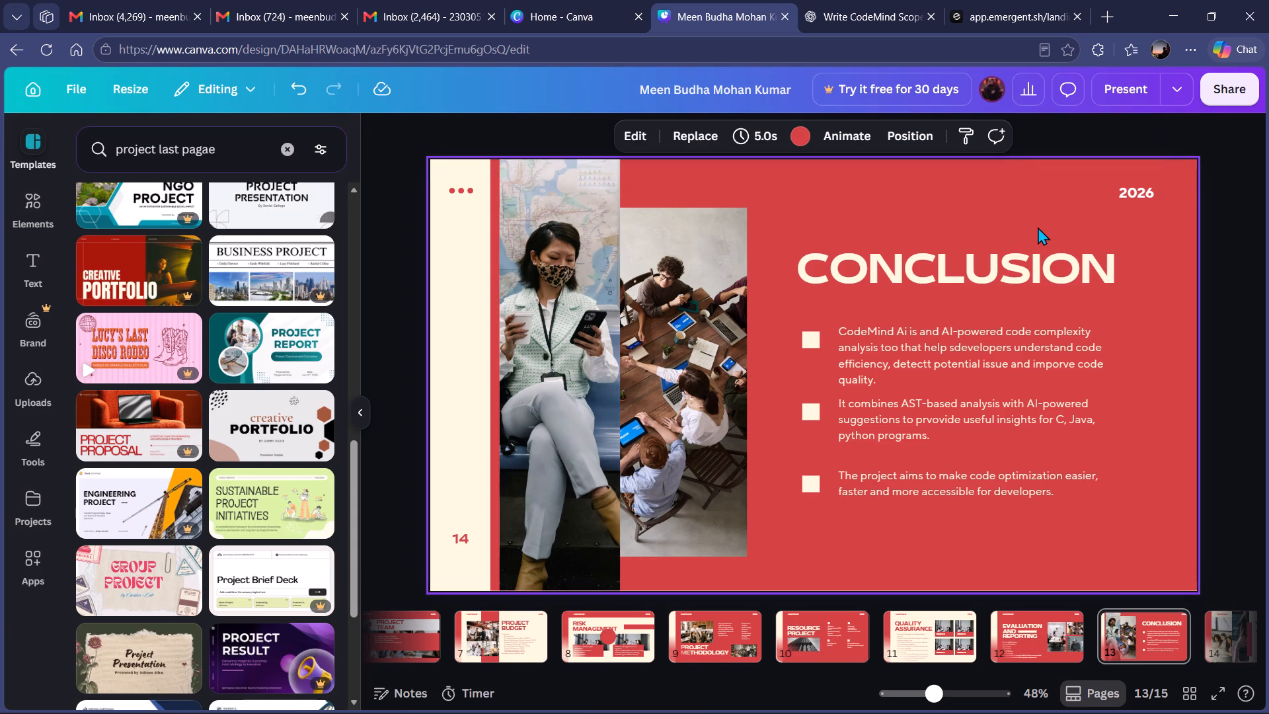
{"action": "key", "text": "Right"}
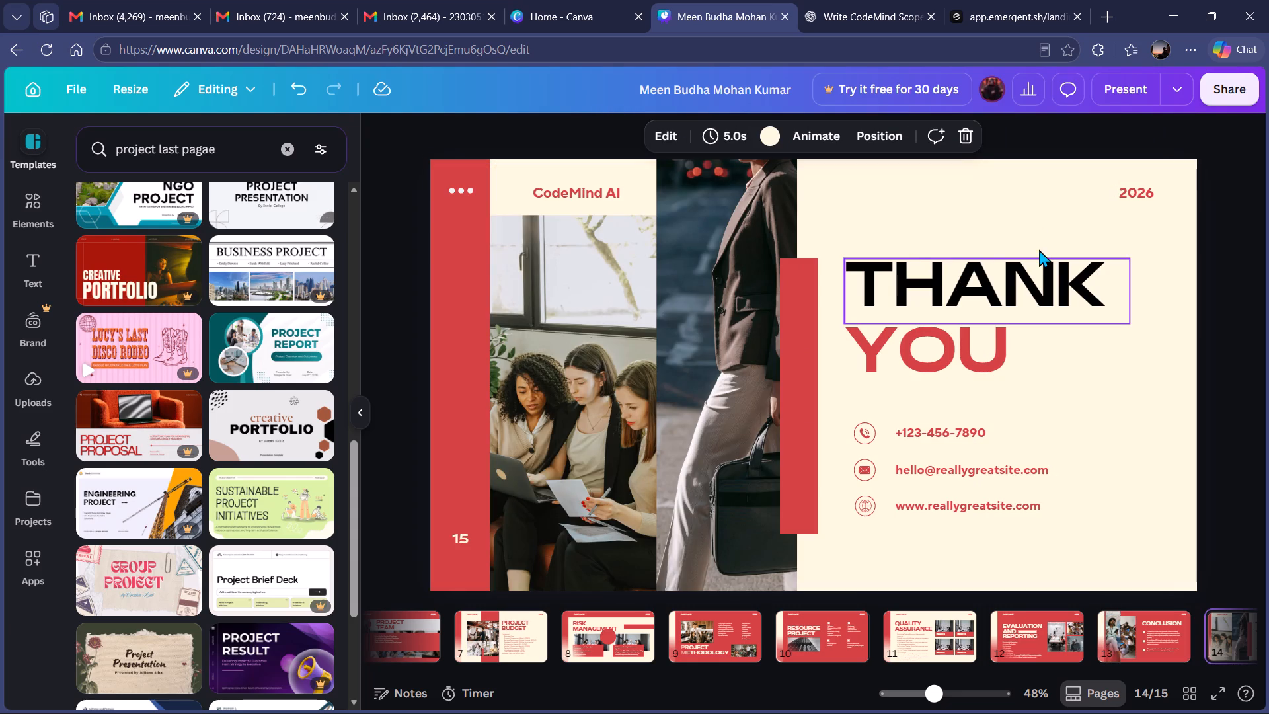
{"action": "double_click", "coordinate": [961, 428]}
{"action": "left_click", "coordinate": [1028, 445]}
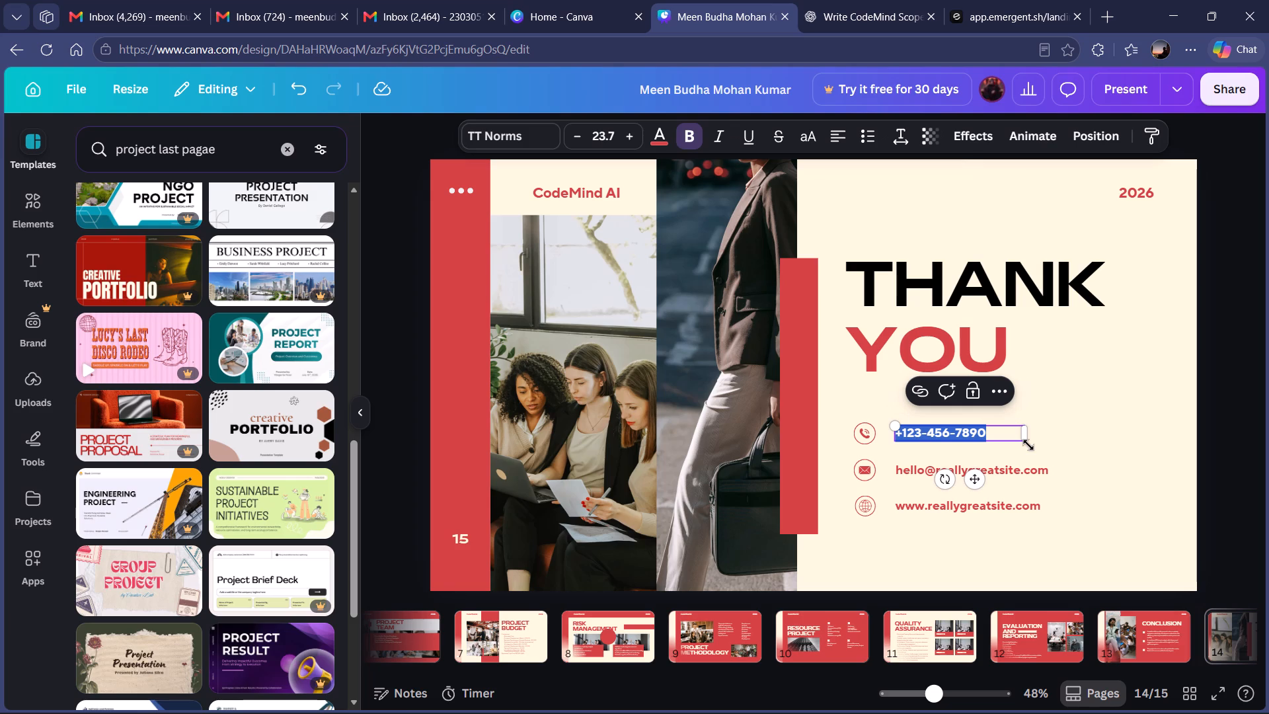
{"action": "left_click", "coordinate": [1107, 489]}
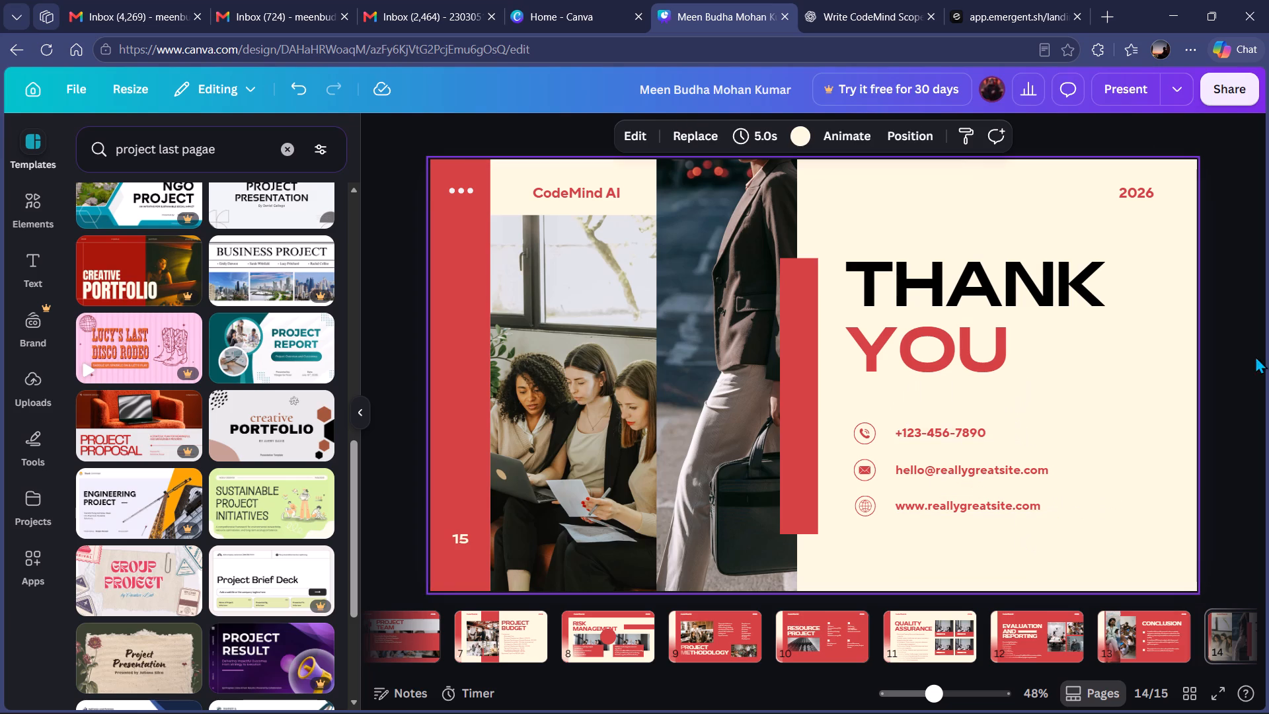
Delete the blank page 15 after the Thank You slide.
{"action": "left_click", "coordinate": [1242, 361]}
{"action": "key", "text": "Right"}
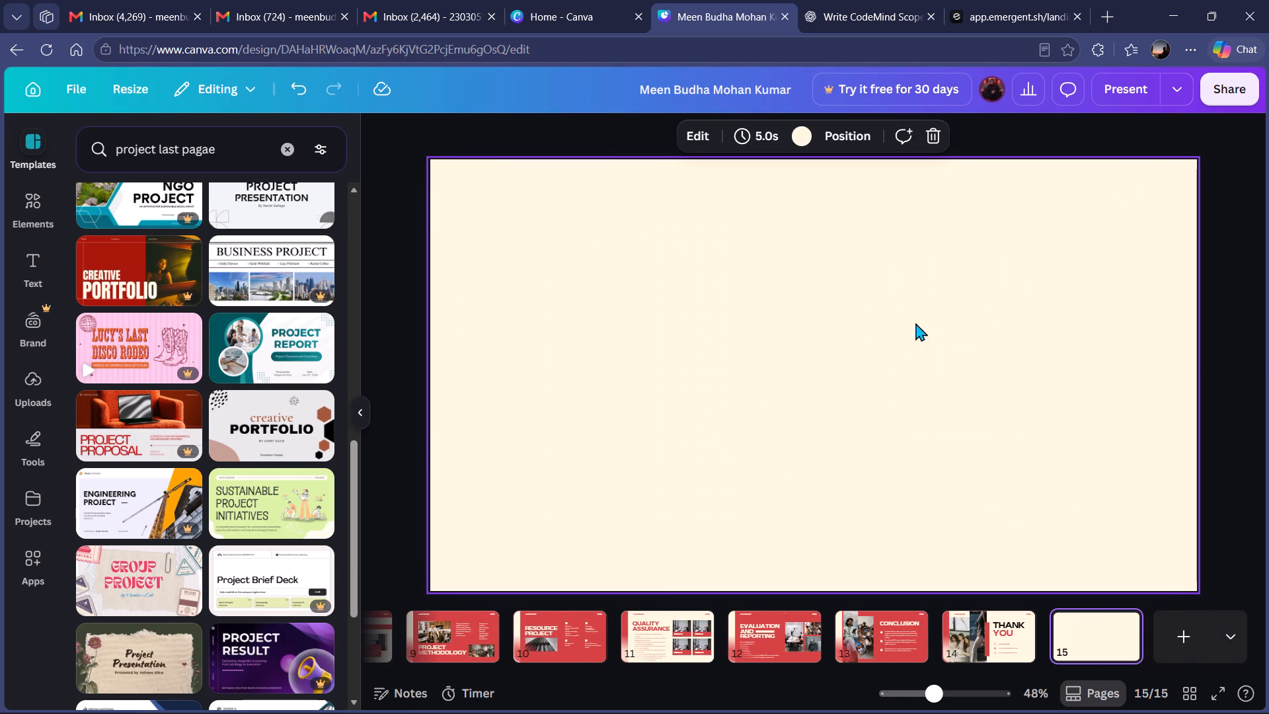
{"action": "left_click", "coordinate": [942, 139]}
Look back through the slides from the Thank You page to the cover slide.
{"action": "scroll", "coordinate": [872, 299], "scroll_direction": "down", "scroll_amount": 2}
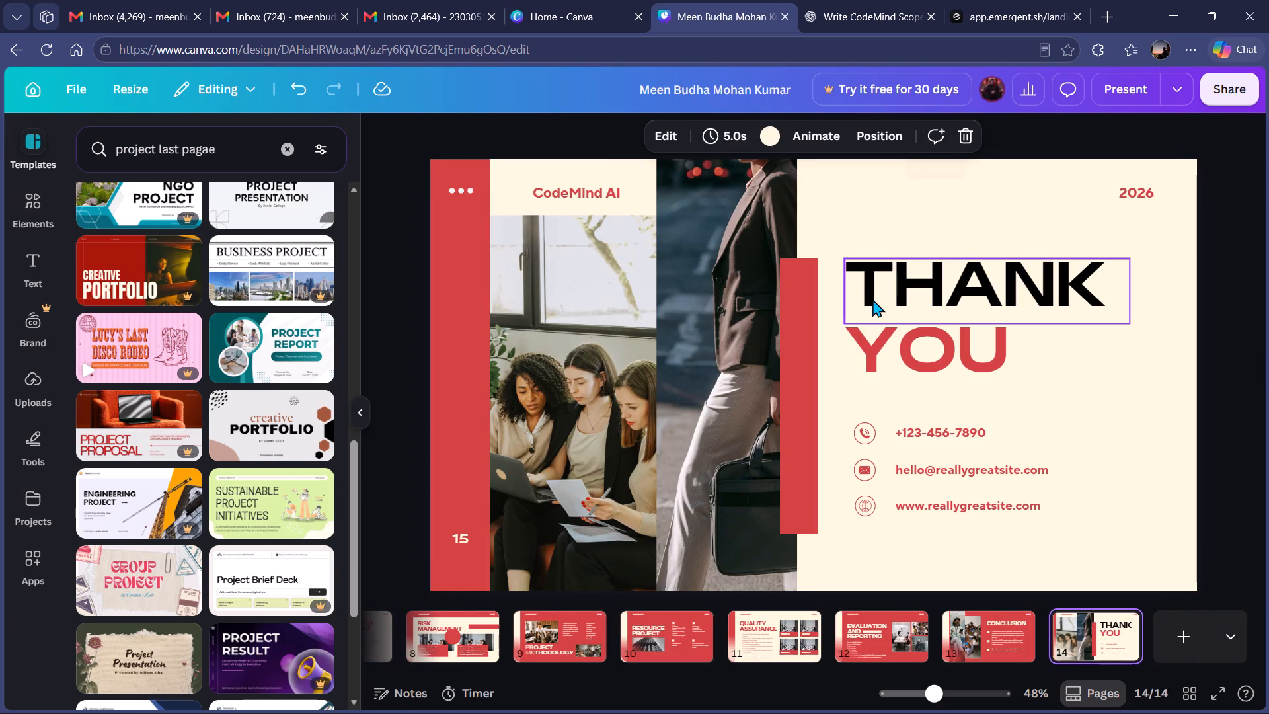
{"action": "scroll", "coordinate": [764, 352], "scroll_direction": "right", "scroll_amount": 5}
{"action": "key", "text": "Left"}
{"action": "key", "text": "Left"}
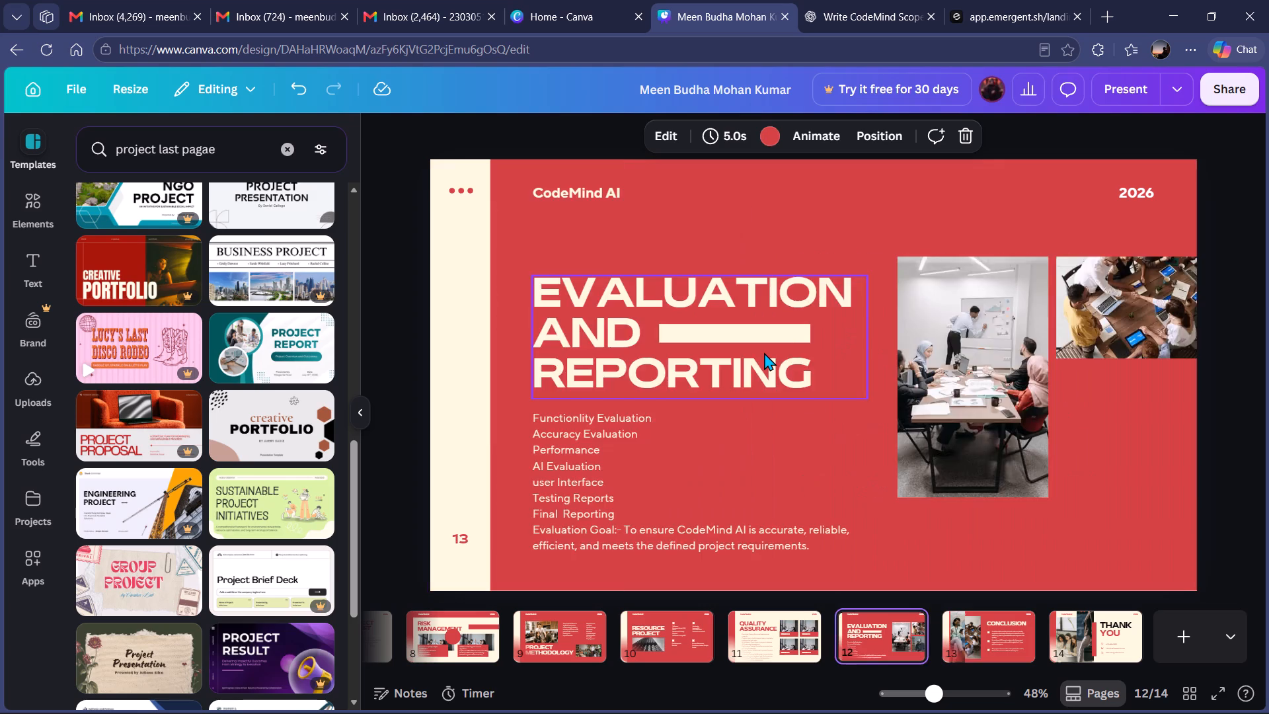
{"action": "key", "text": "Left"}
{"action": "key", "text": "Left"}
{"action": "key", "text": "Left"}
{"action": "key", "text": "Left"}
{"action": "key", "text": "Left"}
{"action": "key", "text": "Left"}
{"action": "key", "text": "Left"}
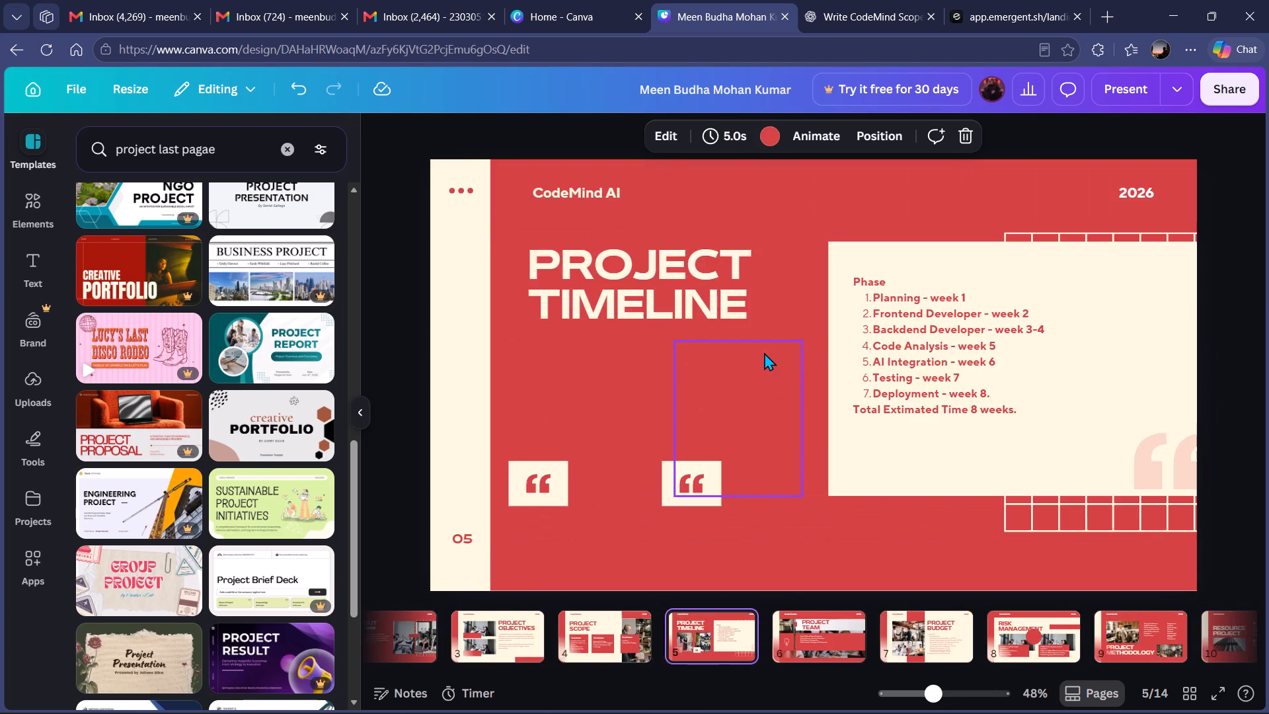
{"action": "key", "text": "Left"}
{"action": "key", "text": "Left"}
{"action": "key", "text": "Left"}
{"action": "key", "text": "Left"}
{"action": "key", "text": "Left"}
{"action": "key", "text": "Left"}
{"action": "key", "text": "Left"}
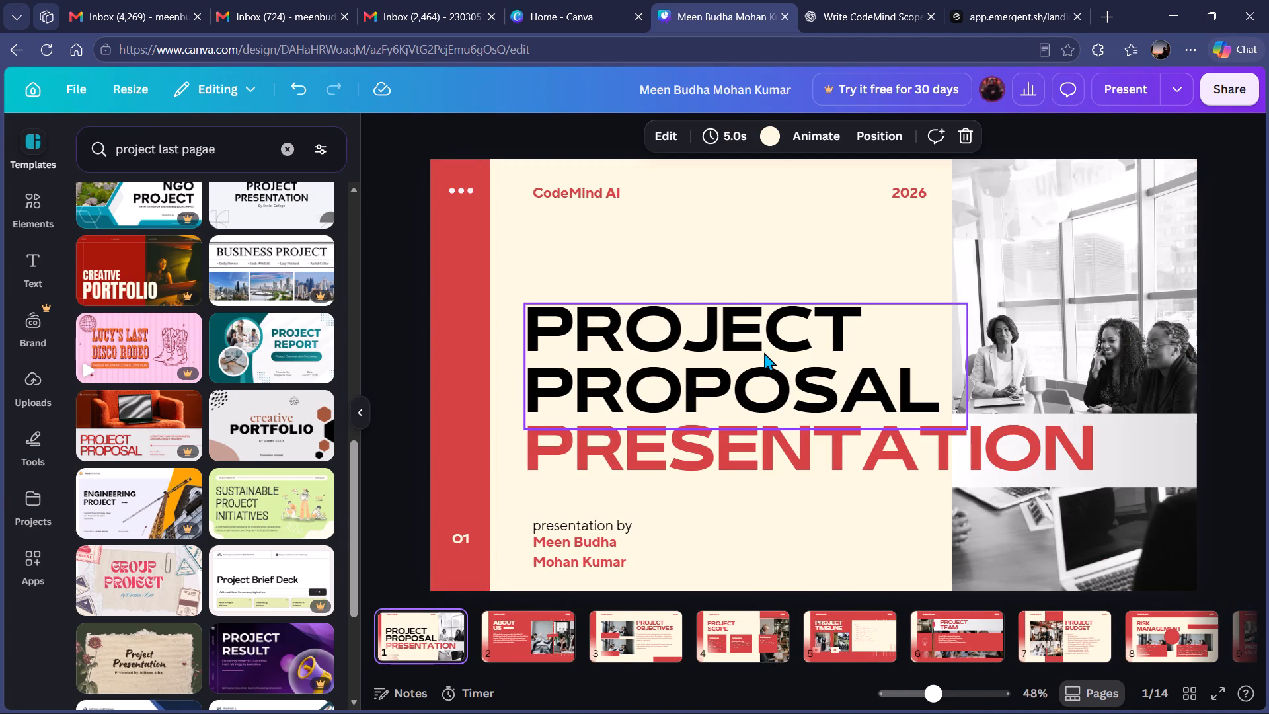
Choose the Sleek page animation on the cover slide and apply it to all pages.
{"action": "left_click", "coordinate": [719, 136]}
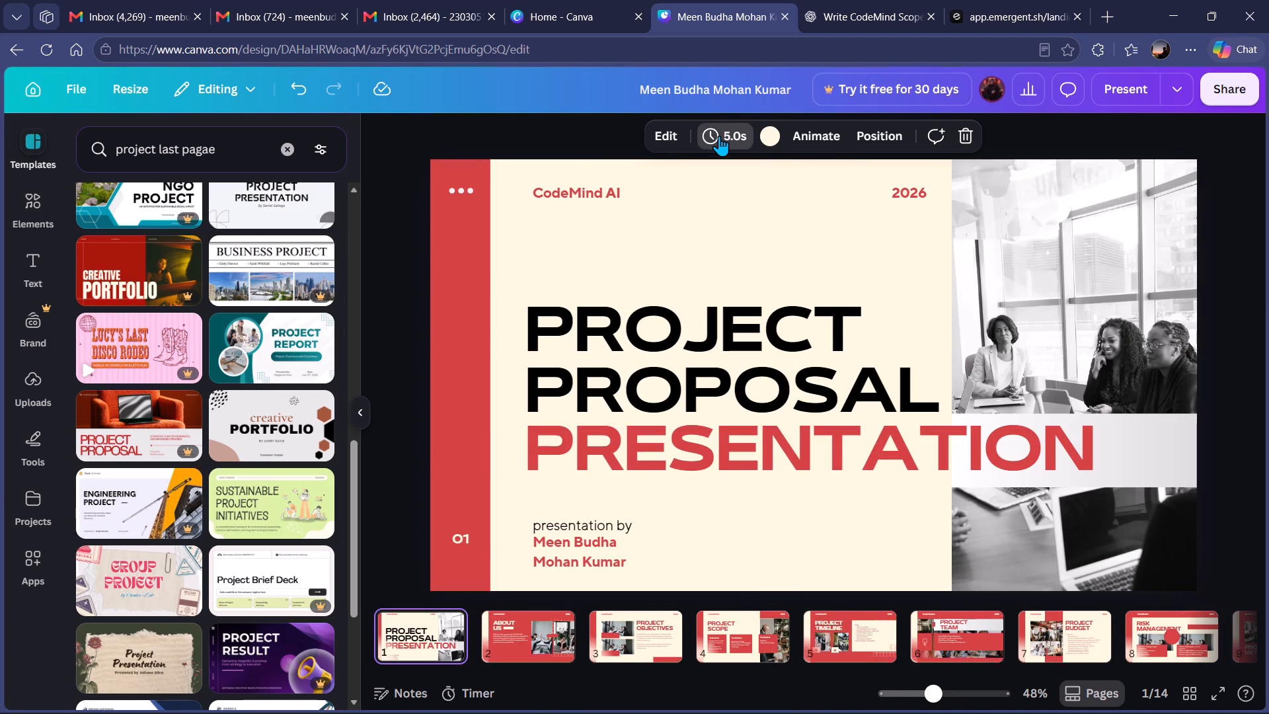
{"action": "left_click", "coordinate": [814, 136]}
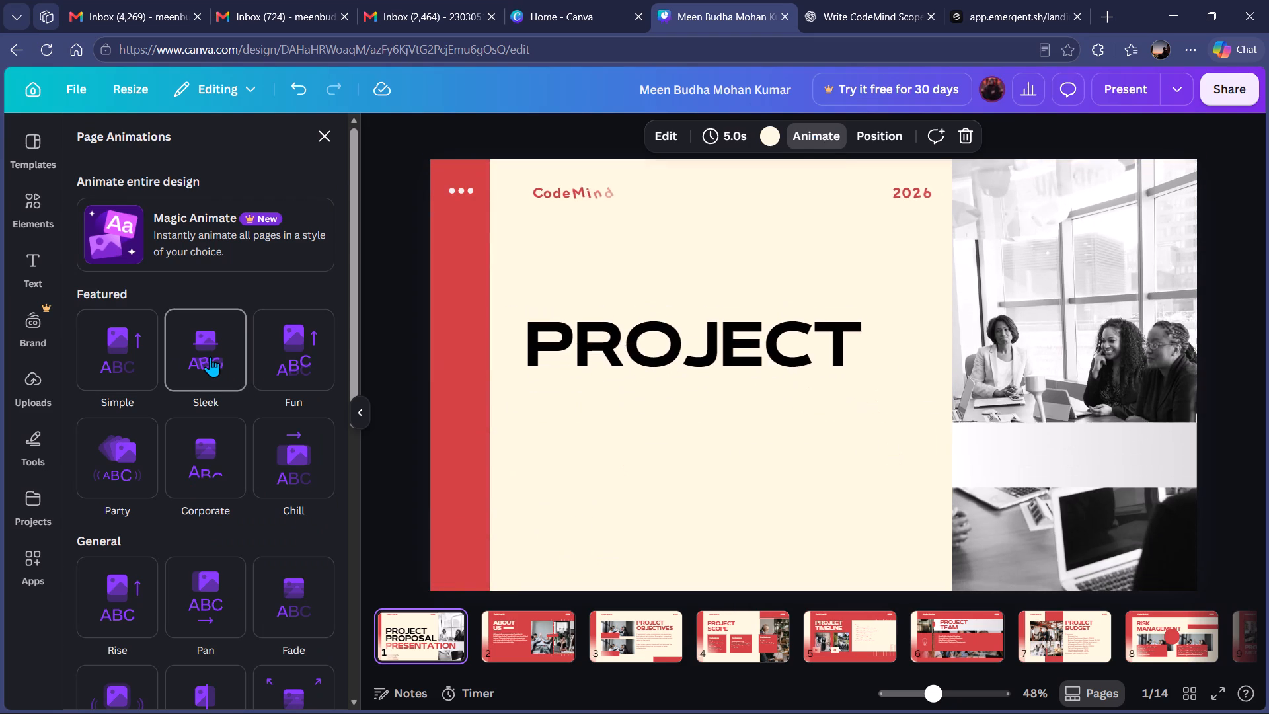
{"action": "left_click", "coordinate": [210, 356]}
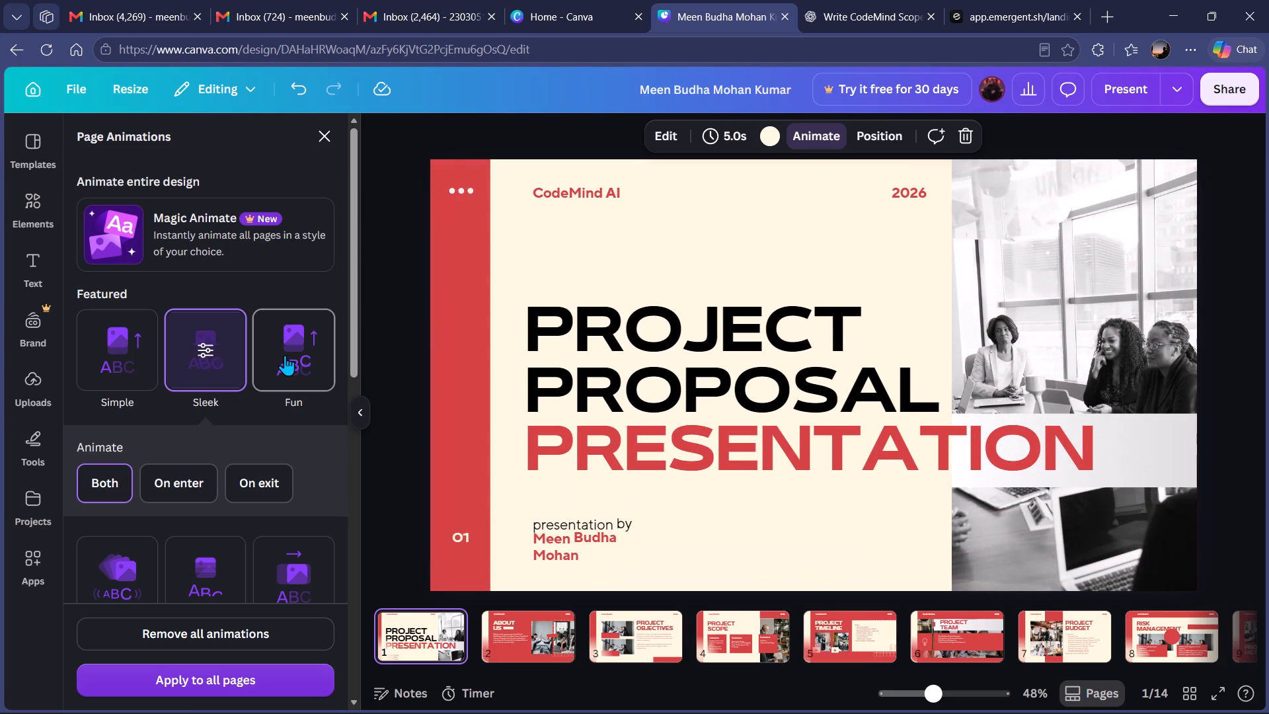
{"action": "scroll", "coordinate": [233, 420], "scroll_direction": "down", "scroll_amount": 1}
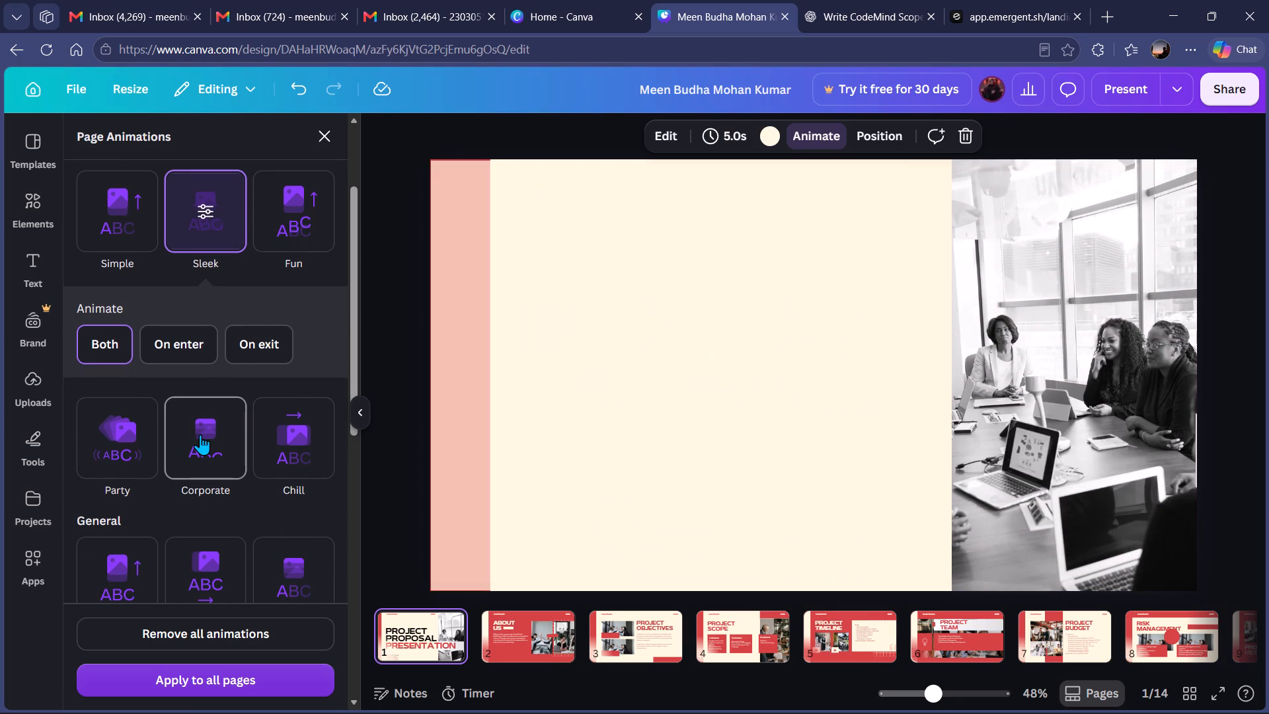
{"action": "scroll", "coordinate": [200, 434], "scroll_direction": "down", "scroll_amount": 2}
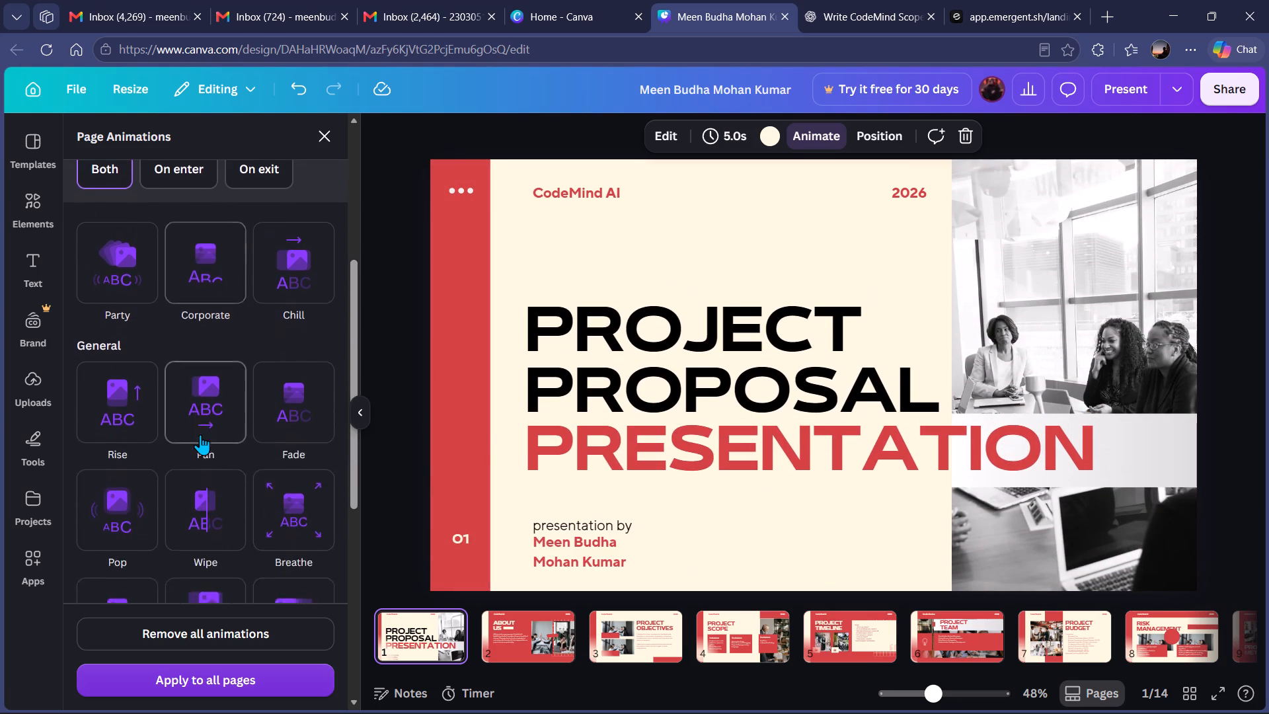
{"action": "scroll", "coordinate": [200, 434], "scroll_direction": "down", "scroll_amount": 1}
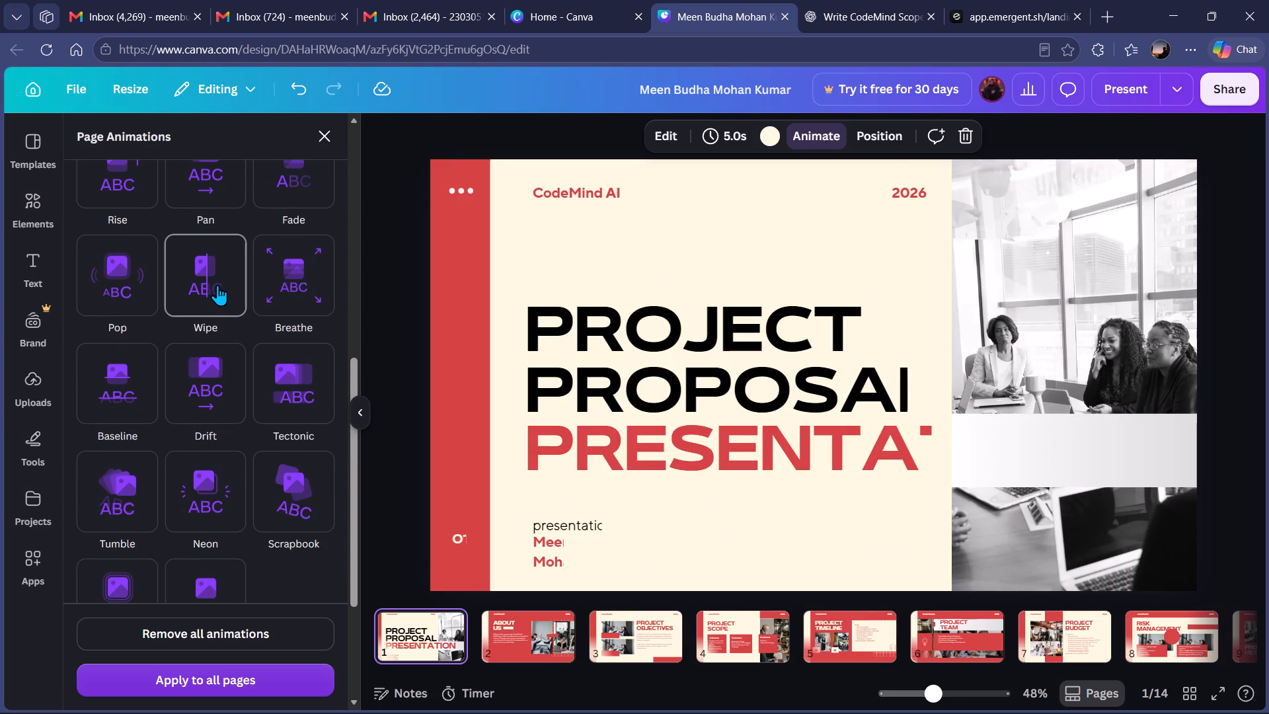
{"action": "scroll", "coordinate": [217, 285], "scroll_direction": "down", "scroll_amount": 1}
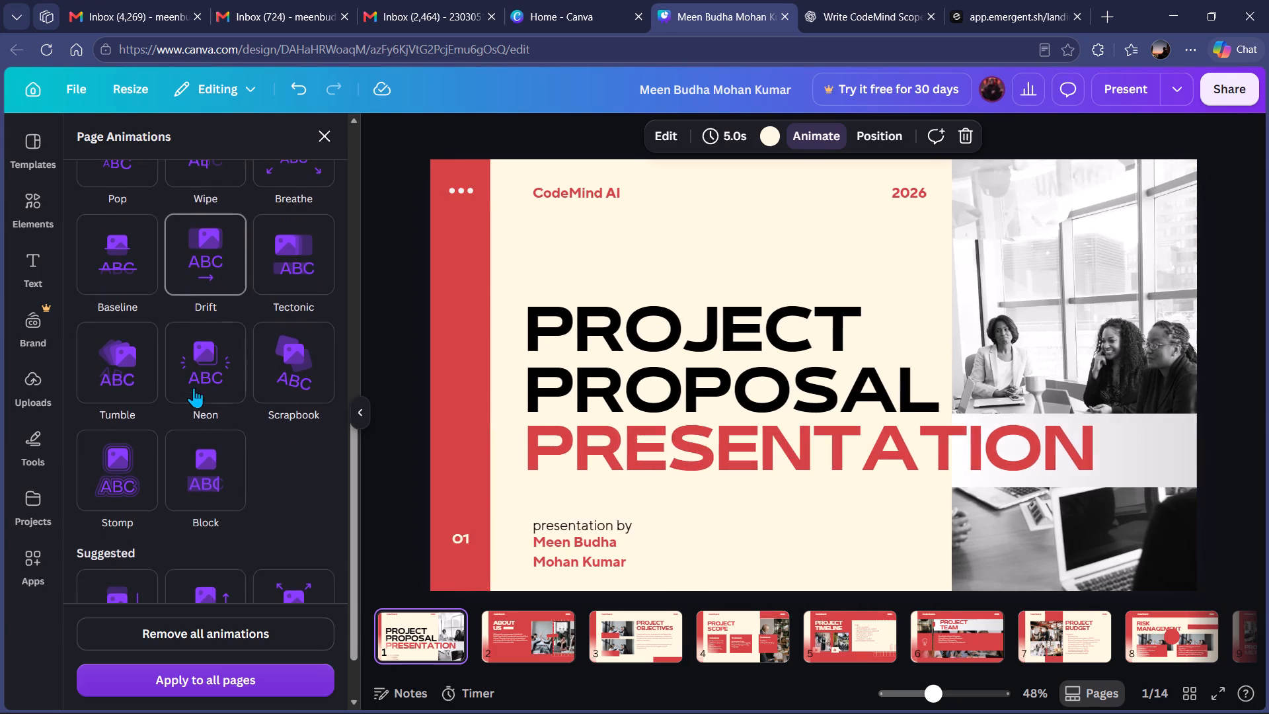
{"action": "scroll", "coordinate": [185, 409], "scroll_direction": "down", "scroll_amount": 1}
{"action": "scroll", "coordinate": [270, 452], "scroll_direction": "down", "scroll_amount": 1}
{"action": "scroll", "coordinate": [270, 452], "scroll_direction": "up", "scroll_amount": 3}
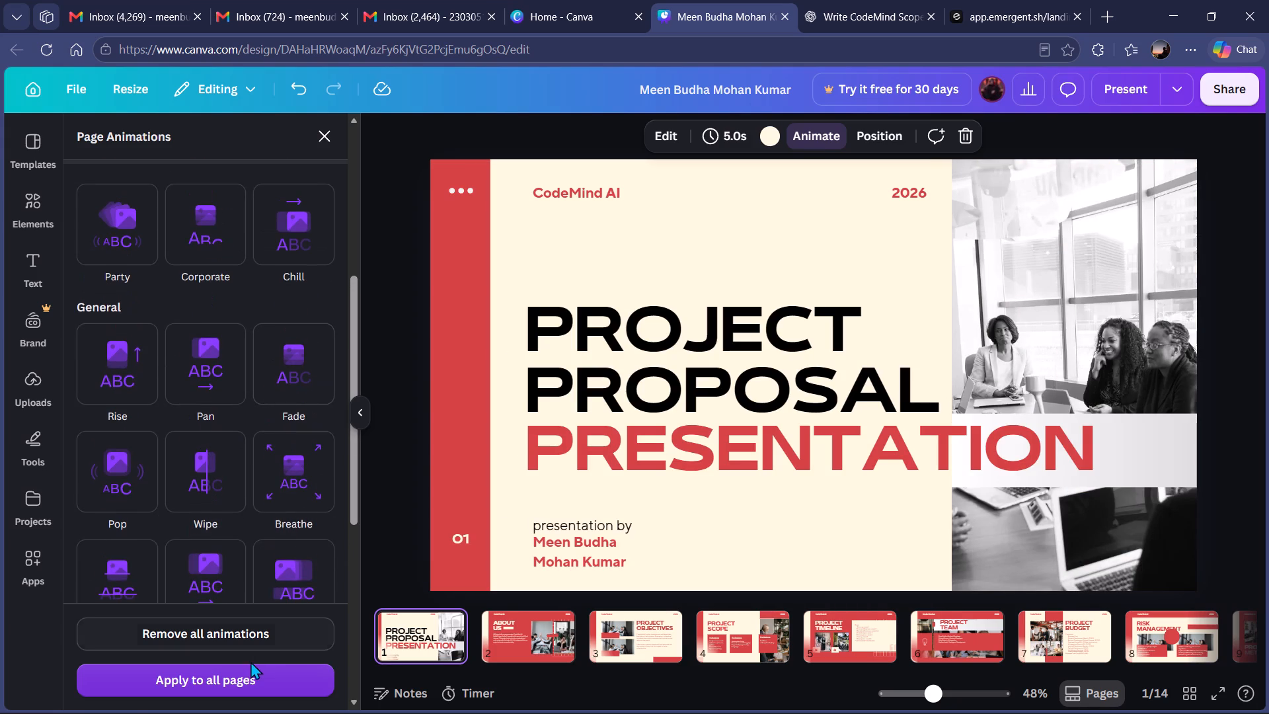
{"action": "left_click", "coordinate": [227, 676]}
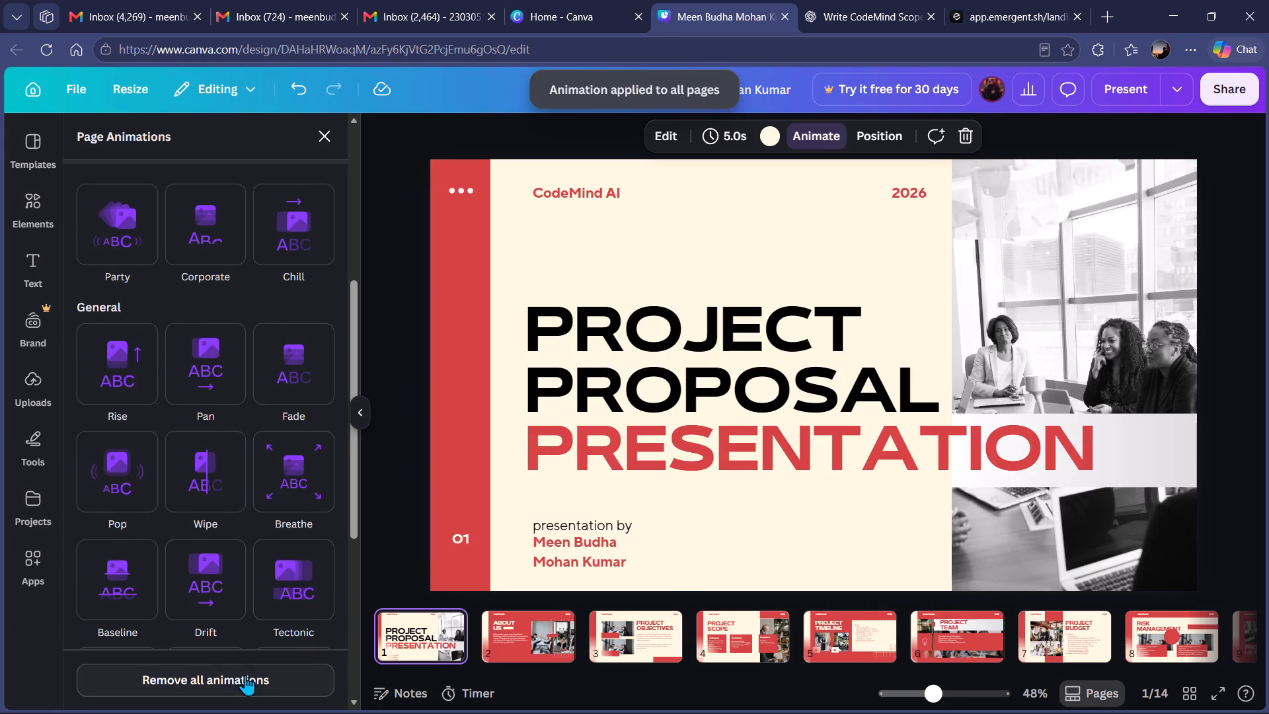
{"action": "left_click", "coordinate": [327, 141]}
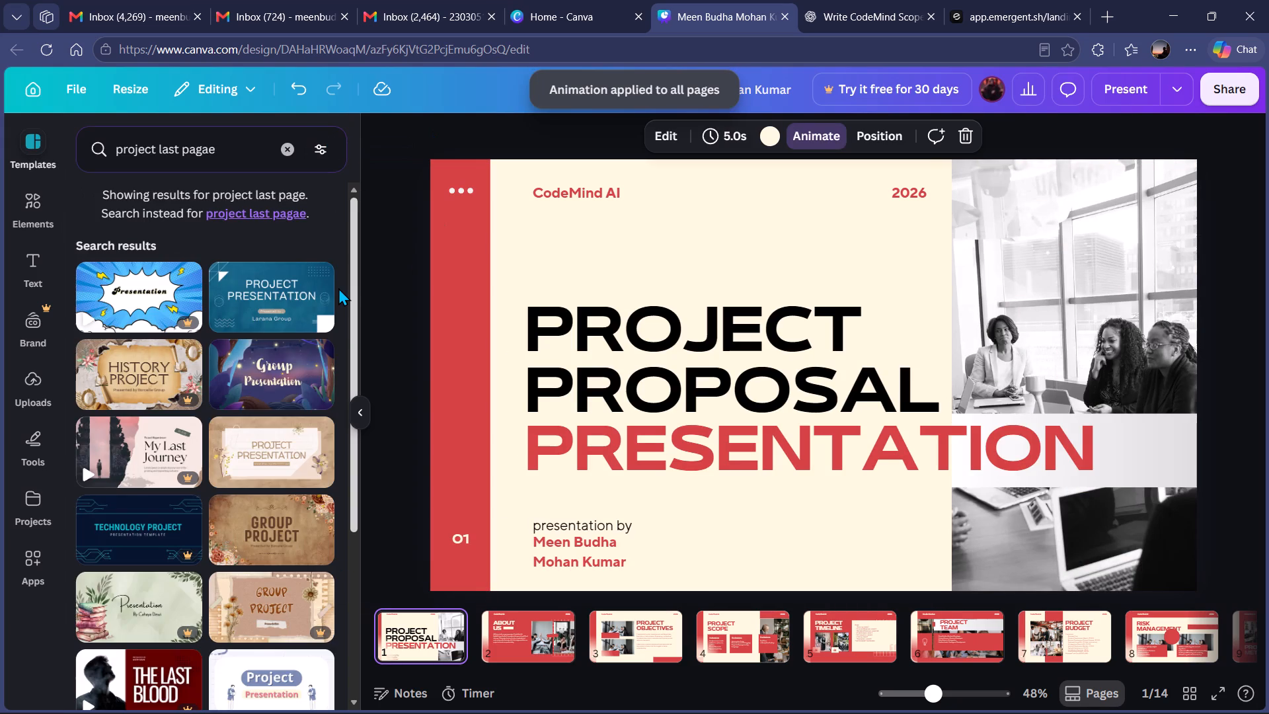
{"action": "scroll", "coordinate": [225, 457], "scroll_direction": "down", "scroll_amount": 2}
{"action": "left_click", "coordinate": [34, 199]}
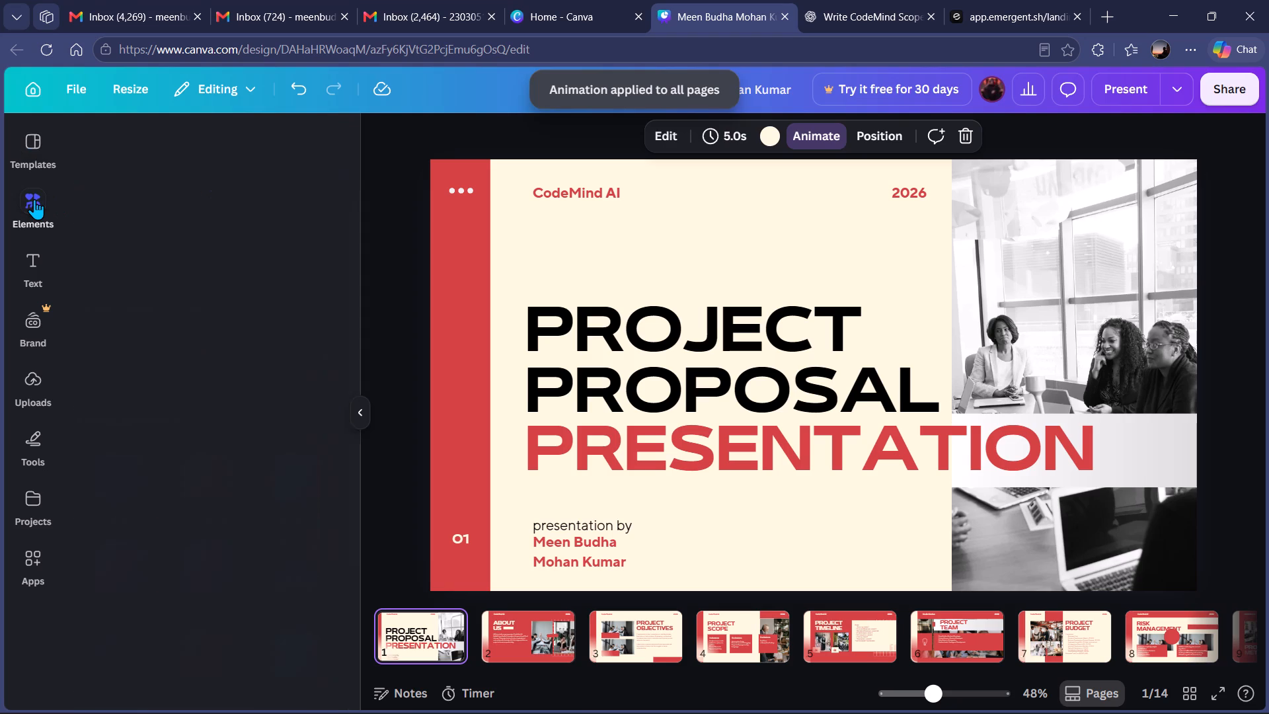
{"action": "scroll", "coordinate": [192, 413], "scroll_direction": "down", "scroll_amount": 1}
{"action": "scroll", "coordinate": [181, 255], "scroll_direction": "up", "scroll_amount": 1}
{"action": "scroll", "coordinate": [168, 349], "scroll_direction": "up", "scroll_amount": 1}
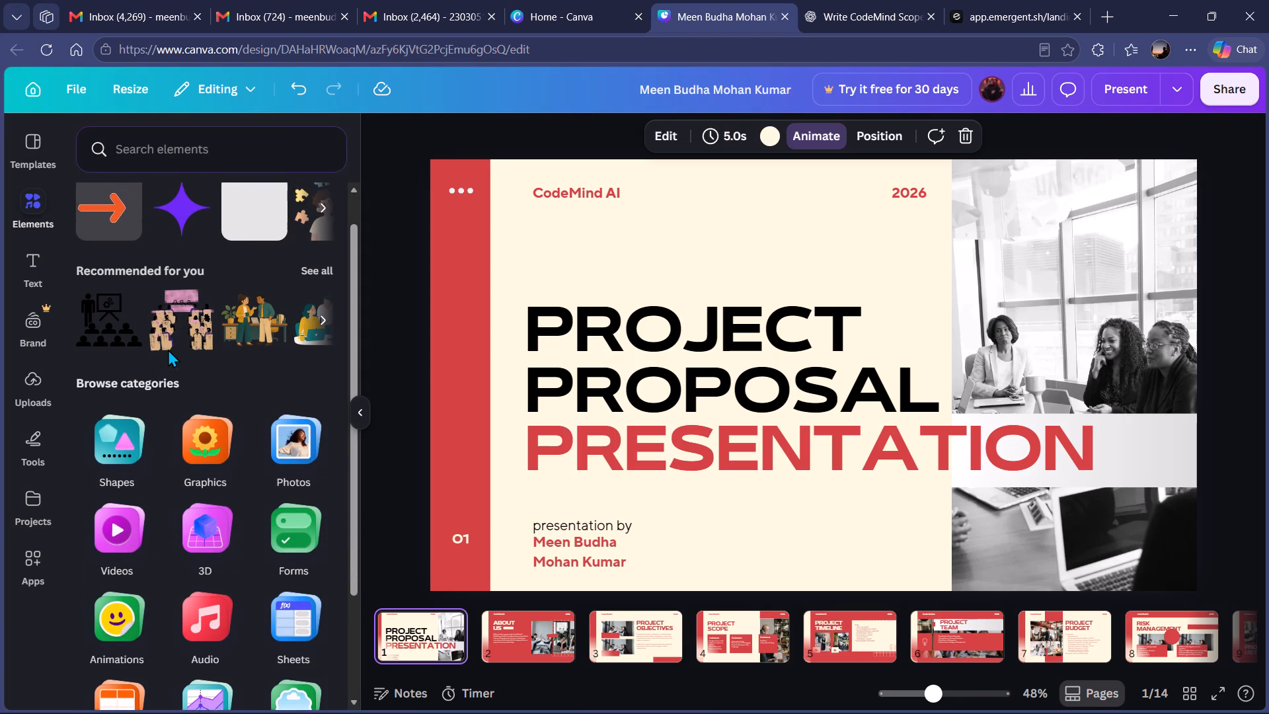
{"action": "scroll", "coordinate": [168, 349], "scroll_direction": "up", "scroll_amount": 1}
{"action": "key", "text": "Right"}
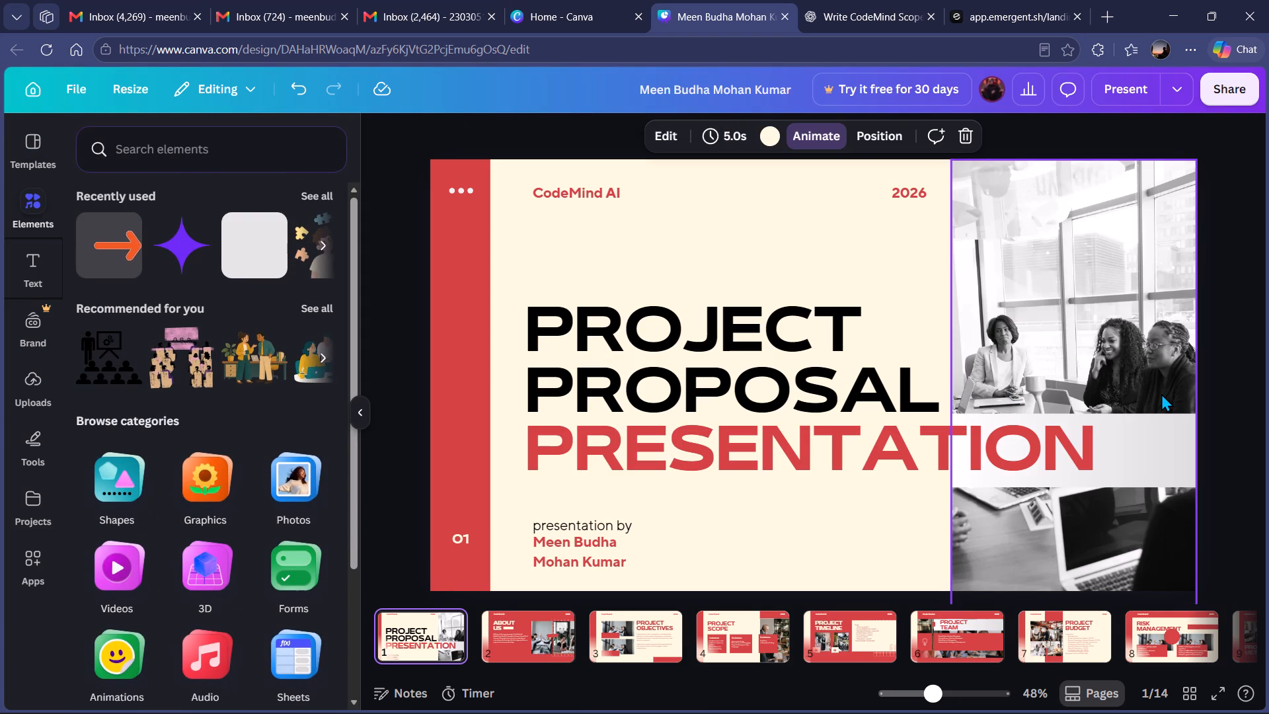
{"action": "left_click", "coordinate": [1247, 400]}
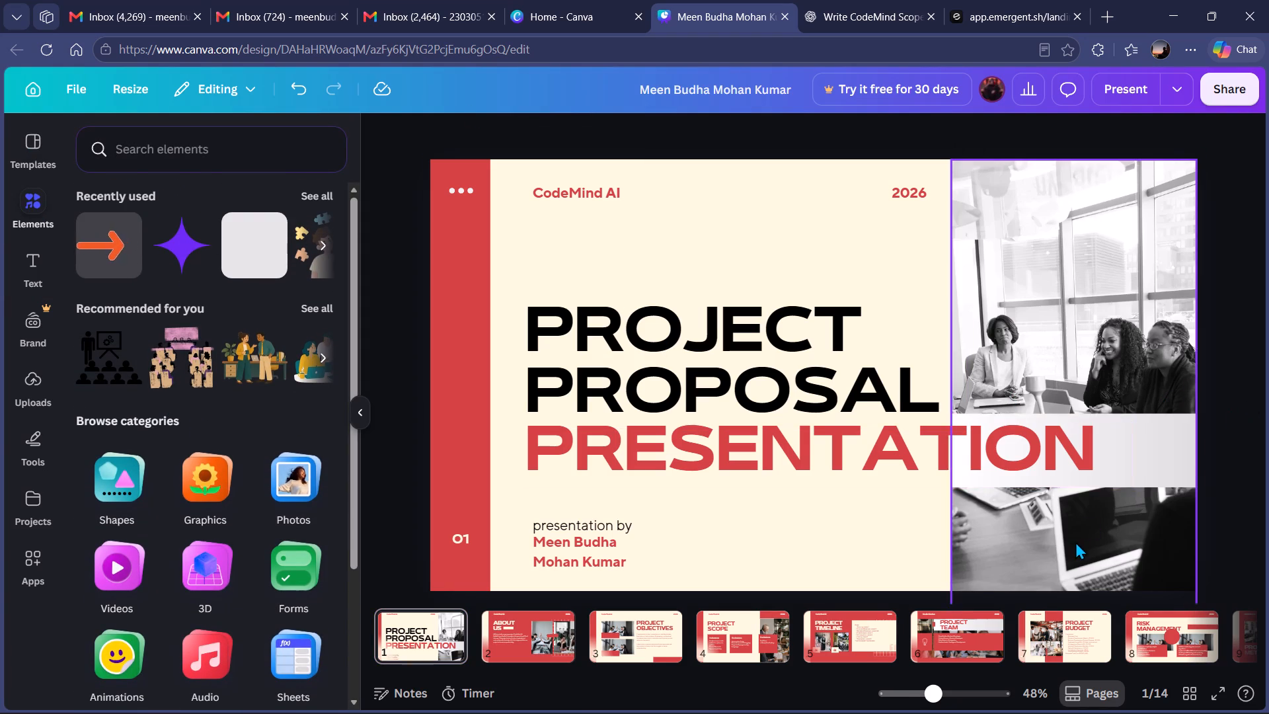
Play the slides full screen from About Us to Thank You, checking their content and animations, and exit the presentation view.
{"action": "key", "text": "Right"}
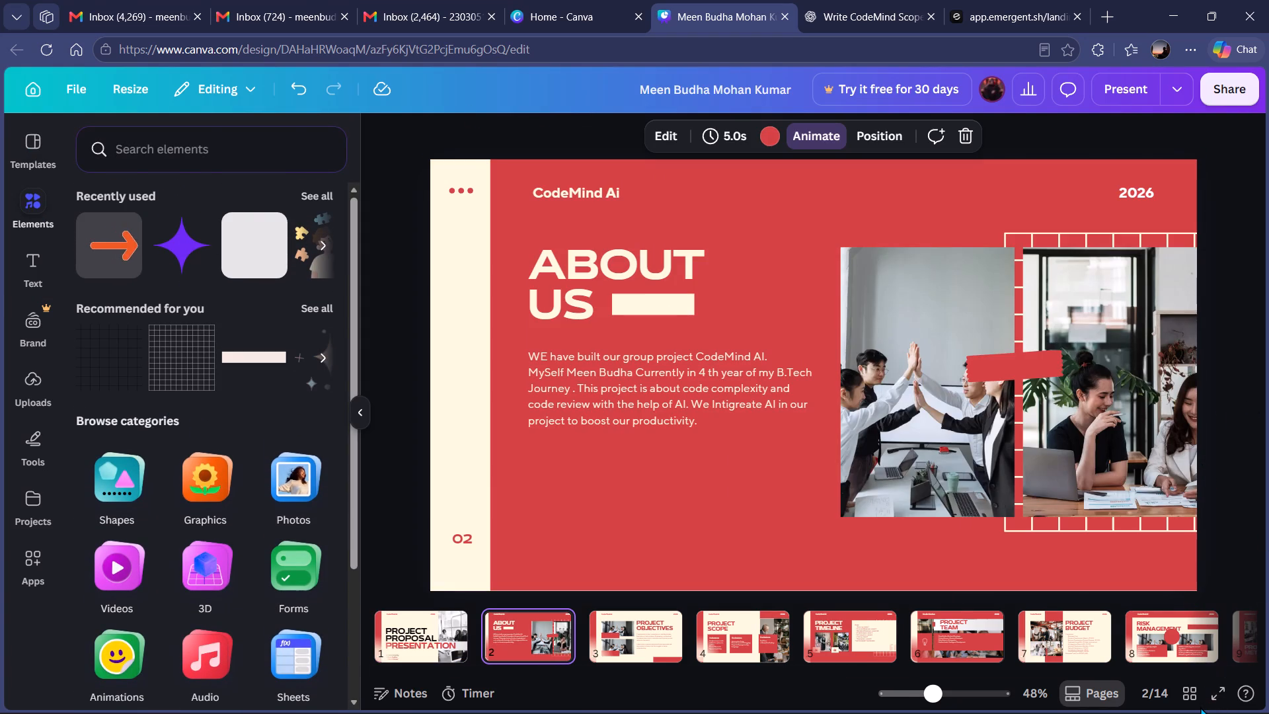
{"action": "left_click", "coordinate": [1200, 707]}
{"action": "left_click", "coordinate": [1210, 699]}
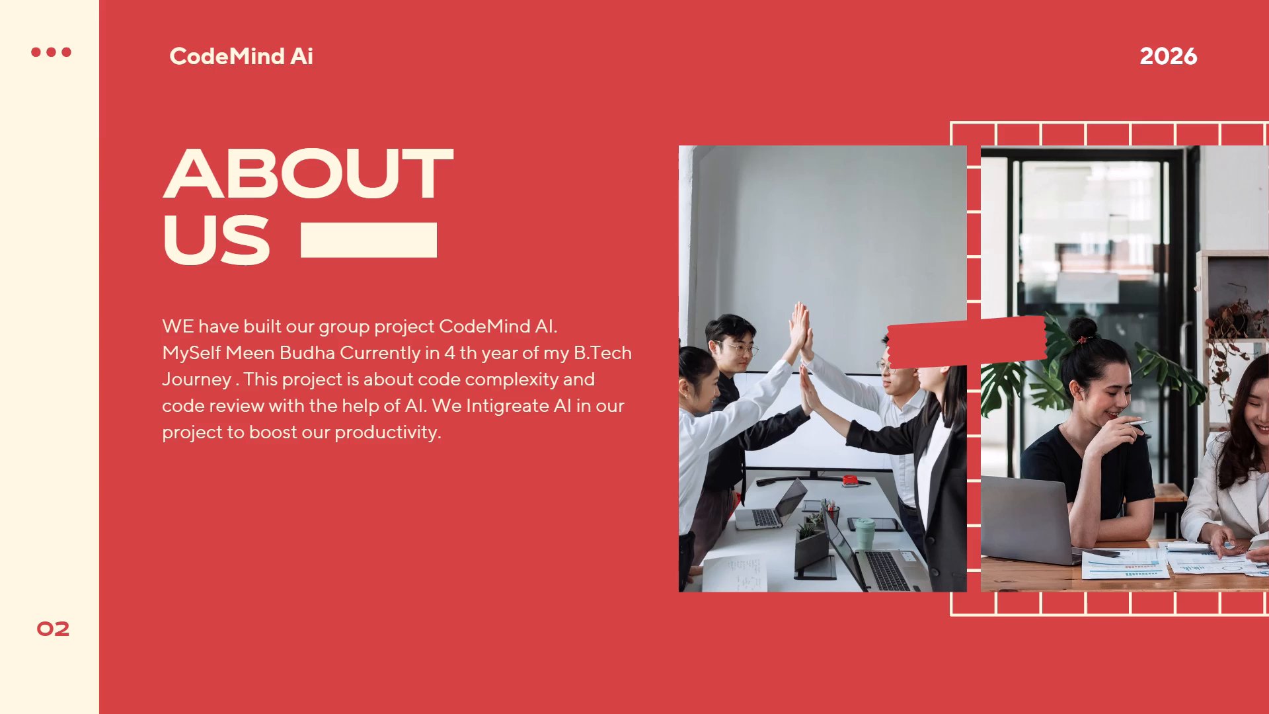
{"action": "key", "text": "Right"}
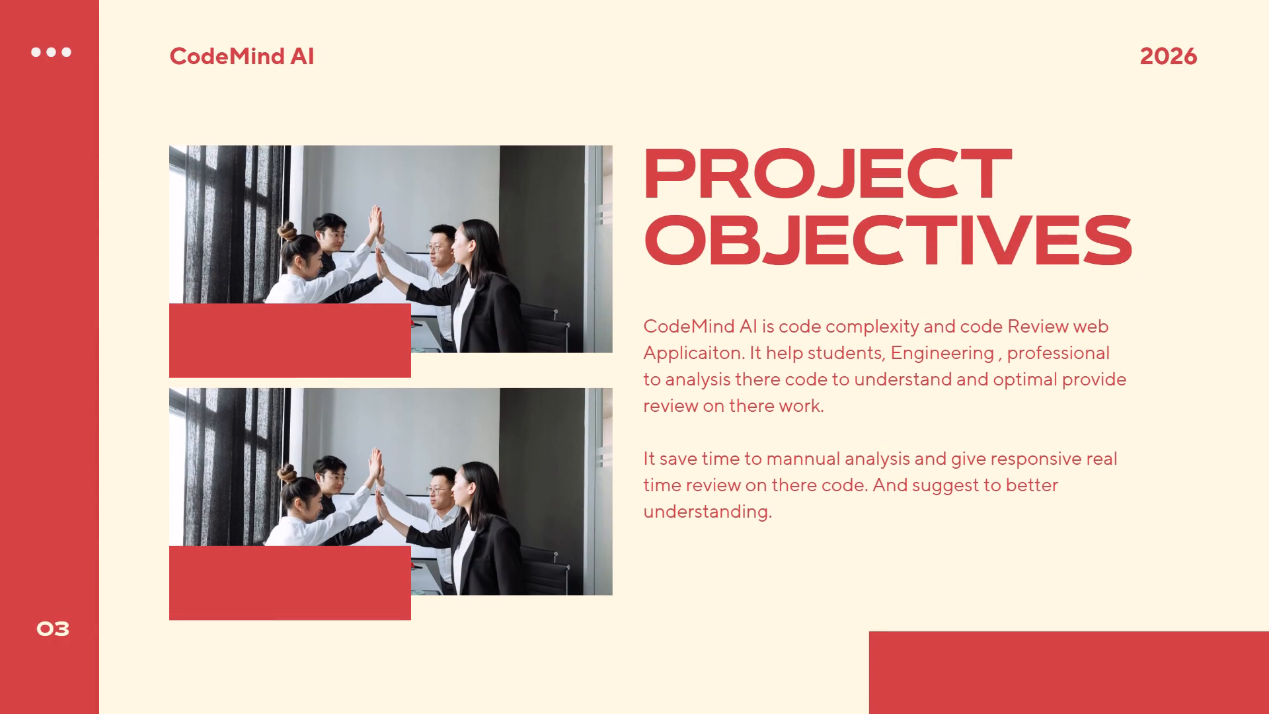
{"action": "key", "text": "Right"}
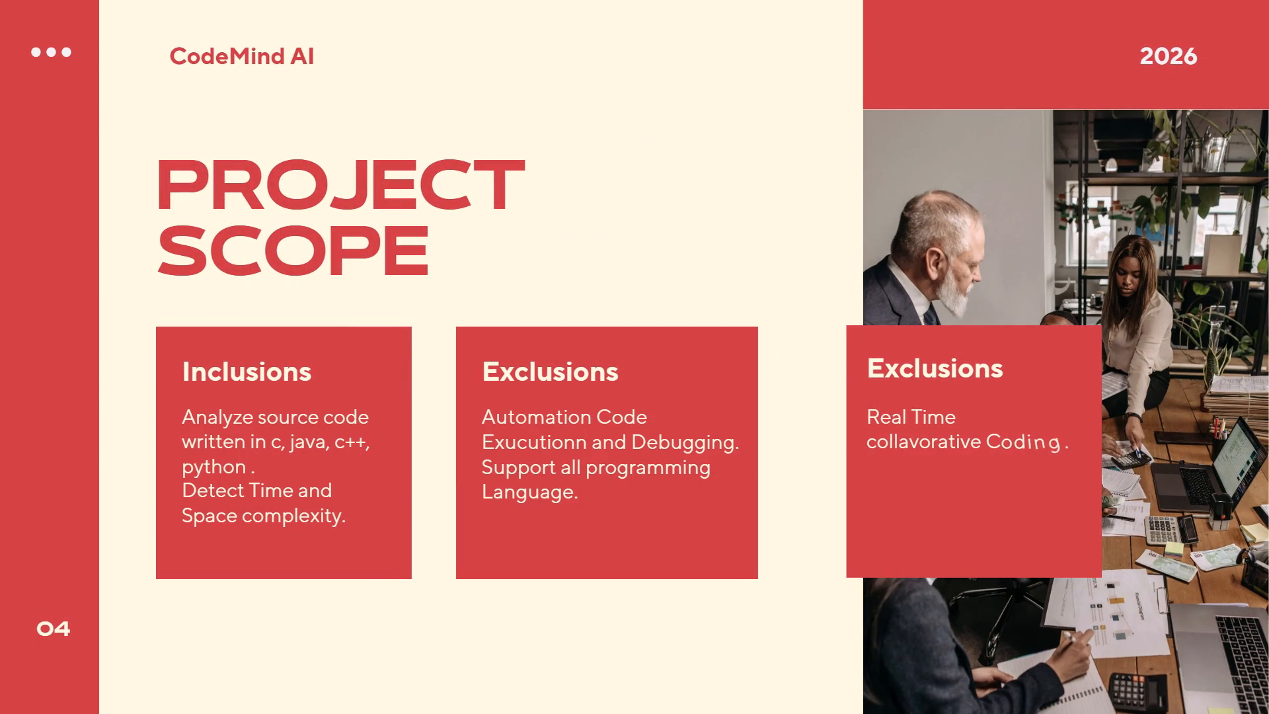
{"action": "key", "text": "Right"}
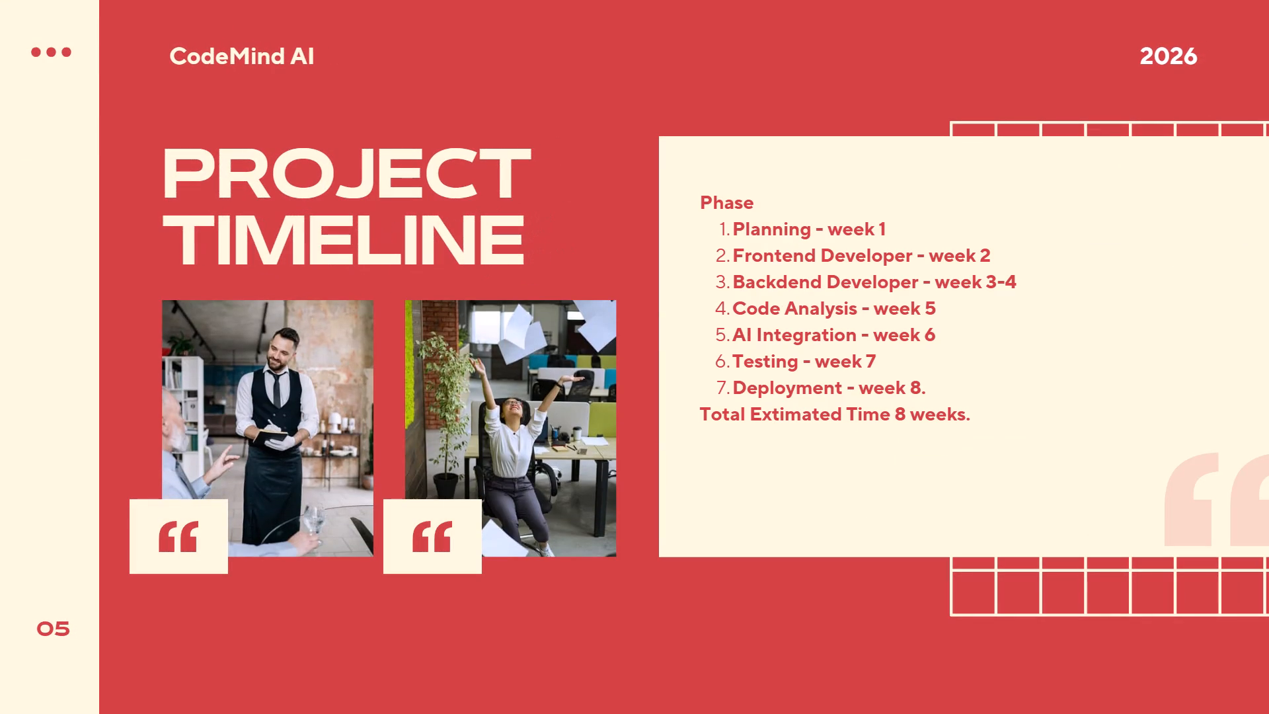
{"action": "key", "text": "Right"}
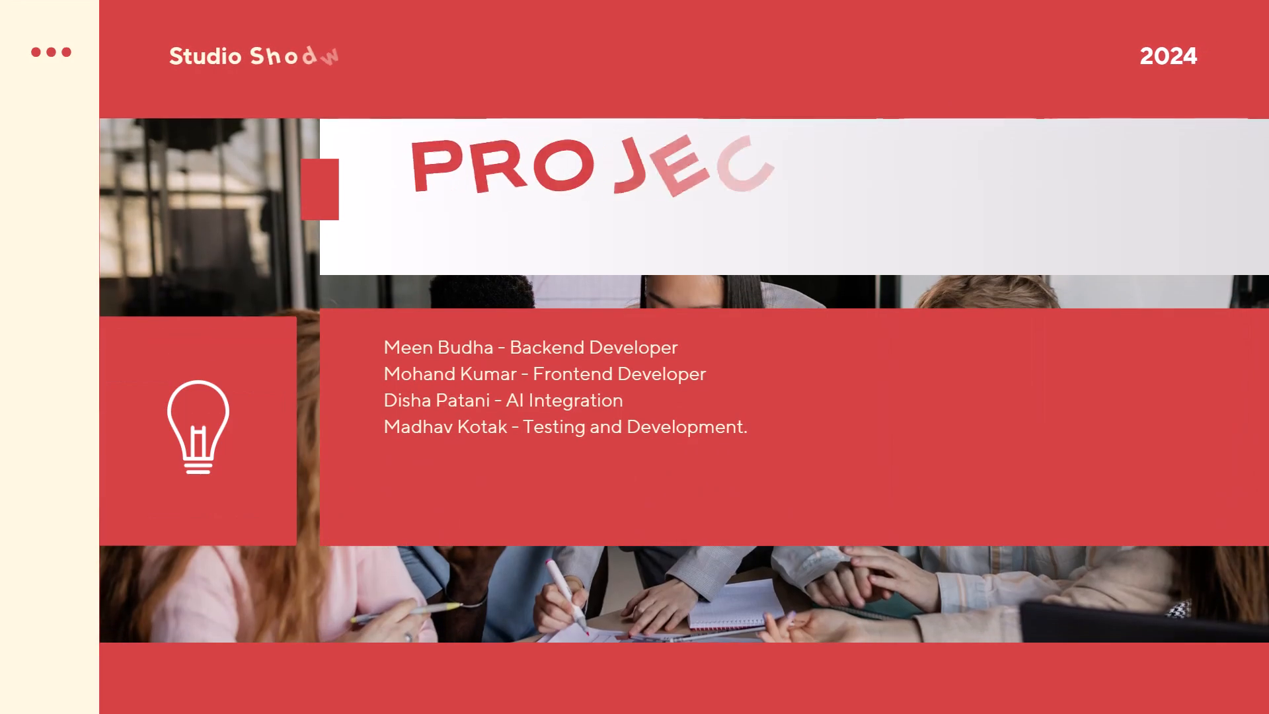
{"action": "key", "text": "Right"}
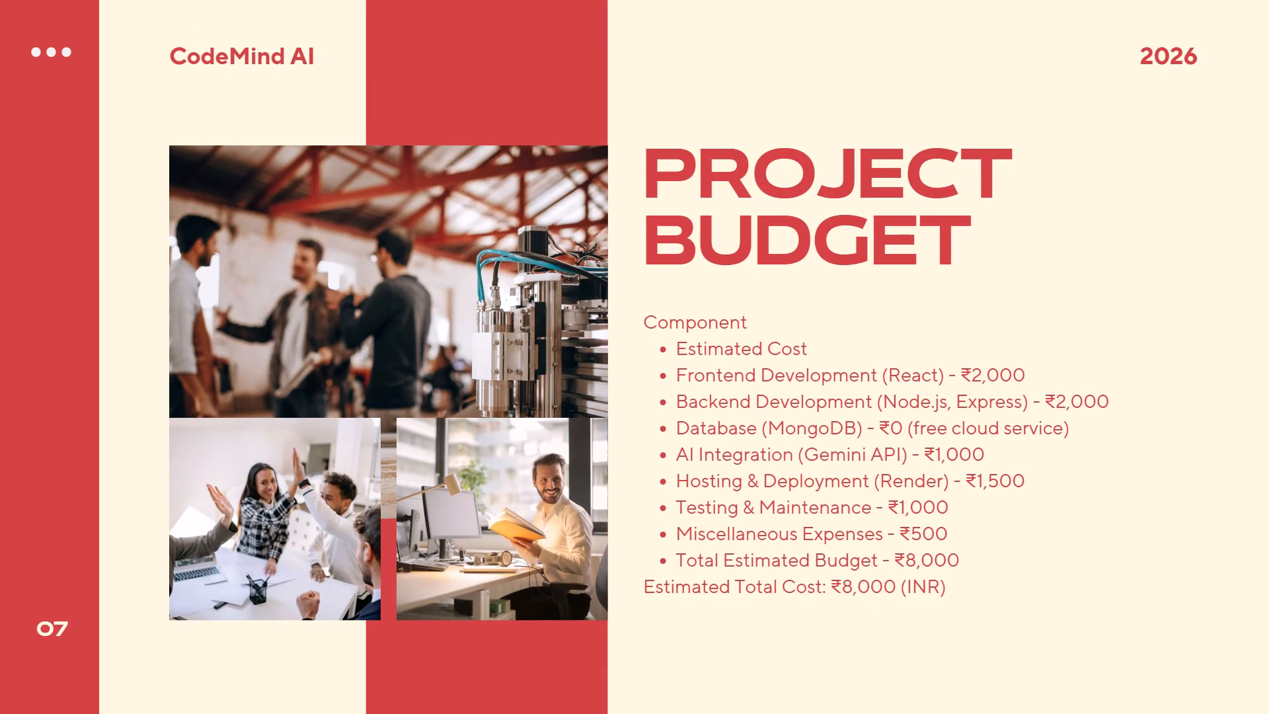
{"action": "key", "text": "Right"}
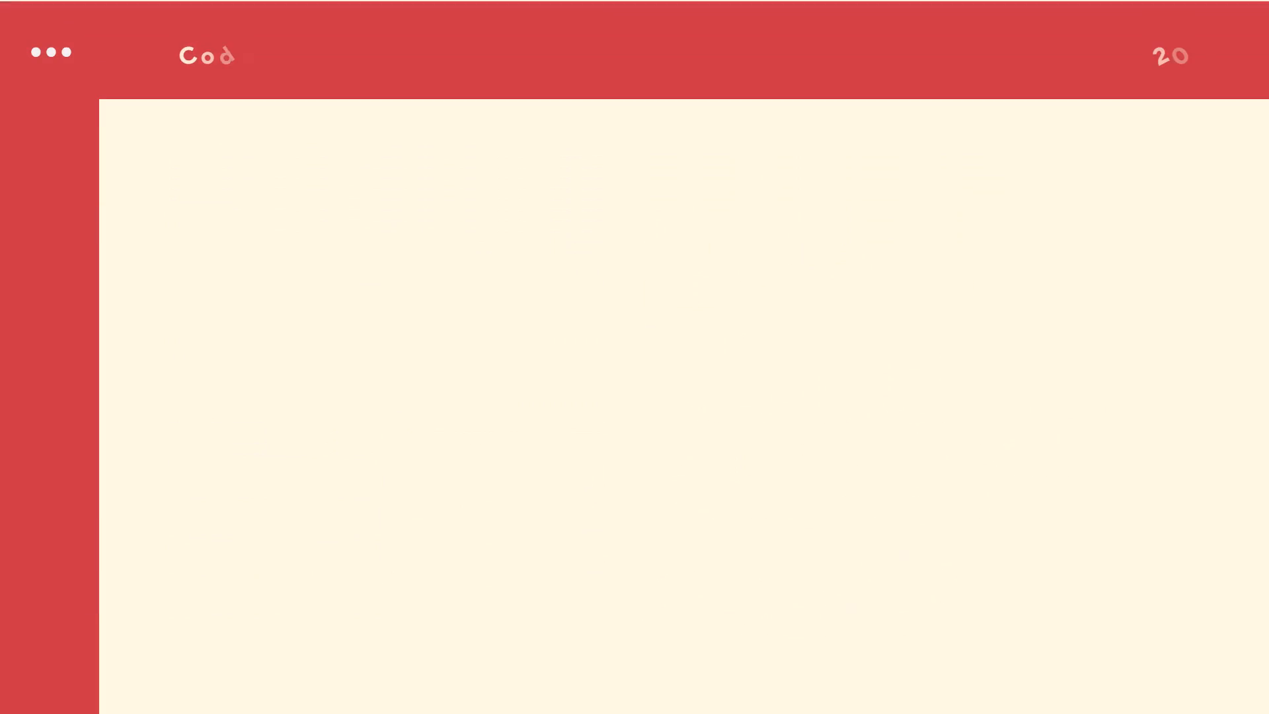
{"action": "key", "text": "Right"}
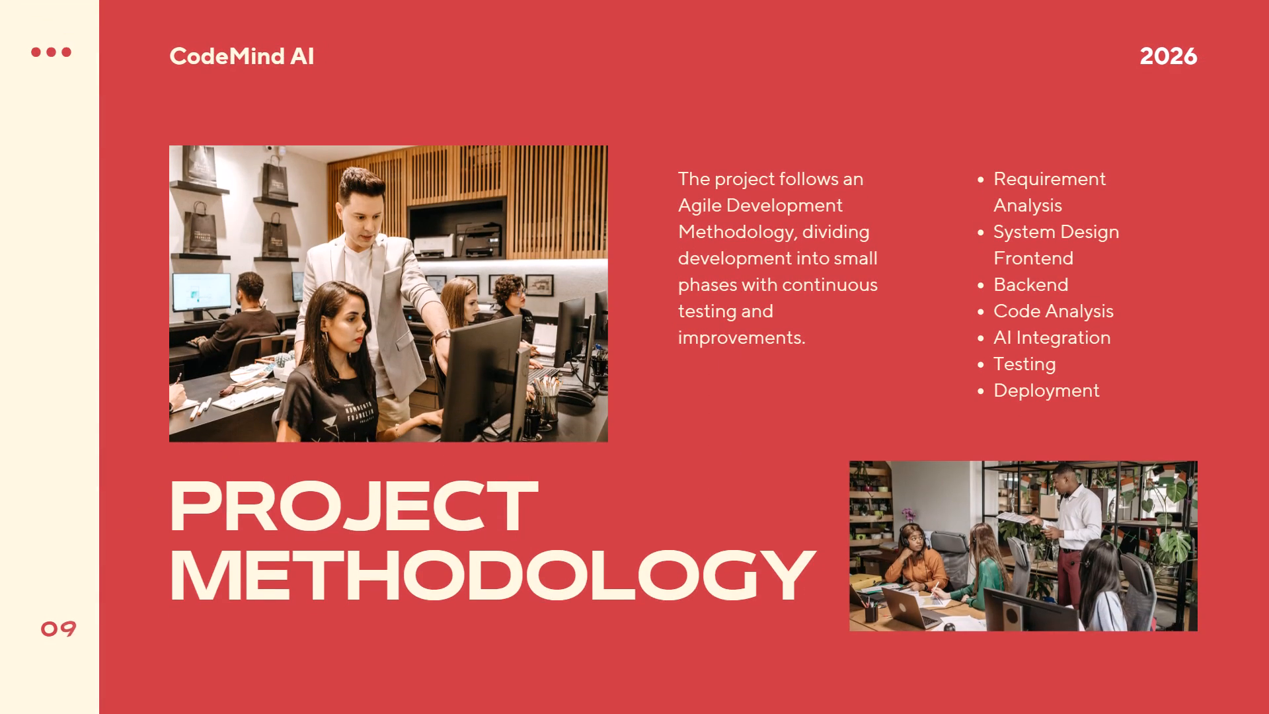
{"action": "key", "text": "Right"}
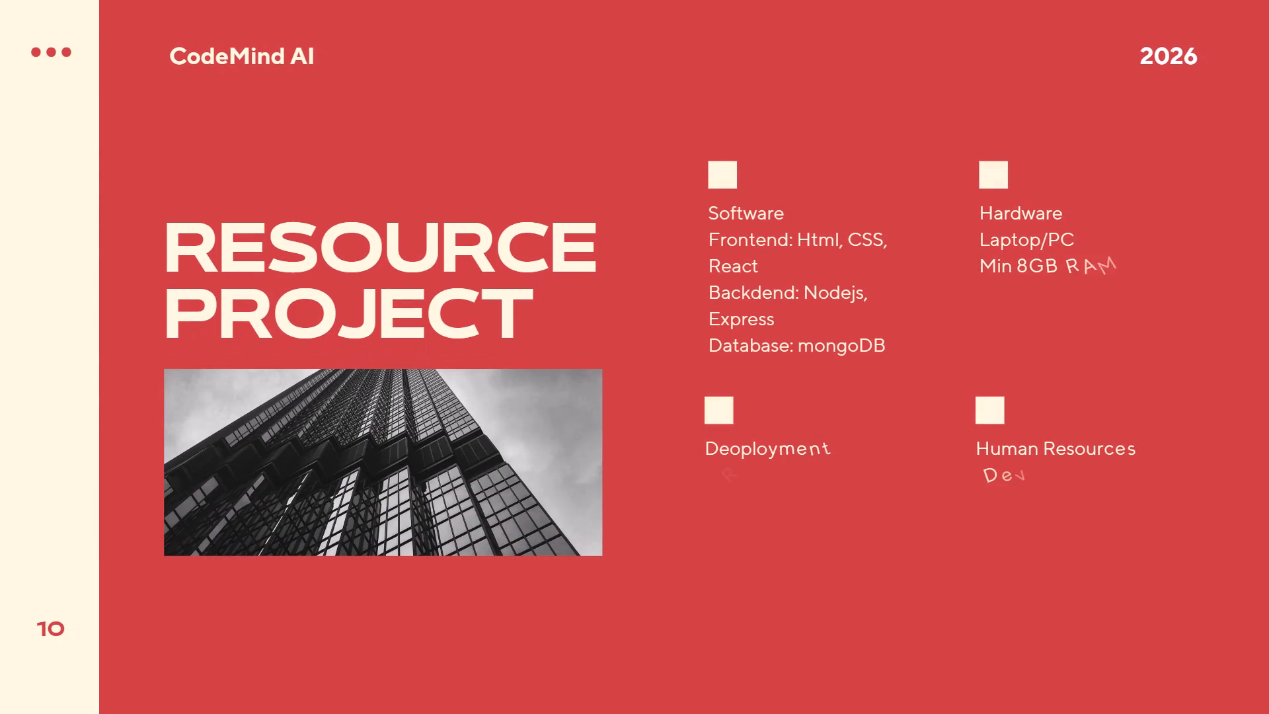
{"action": "key", "text": "Right"}
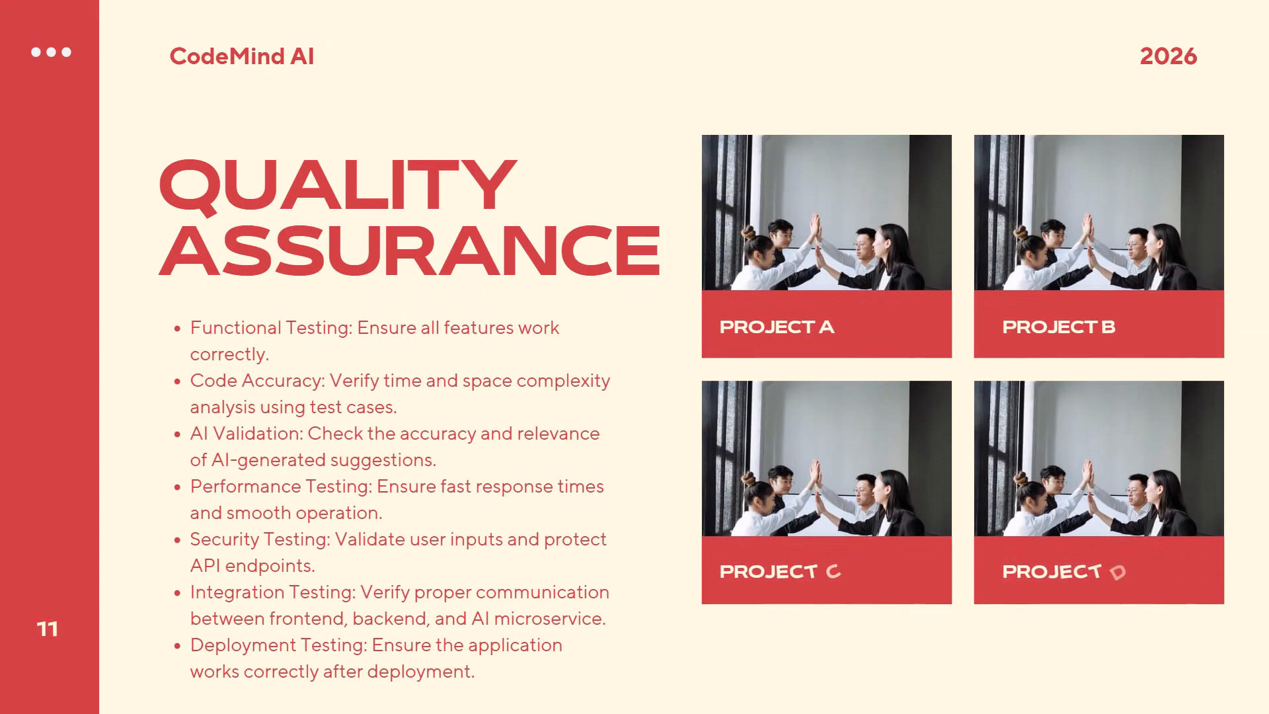
{"action": "key", "text": "Right"}
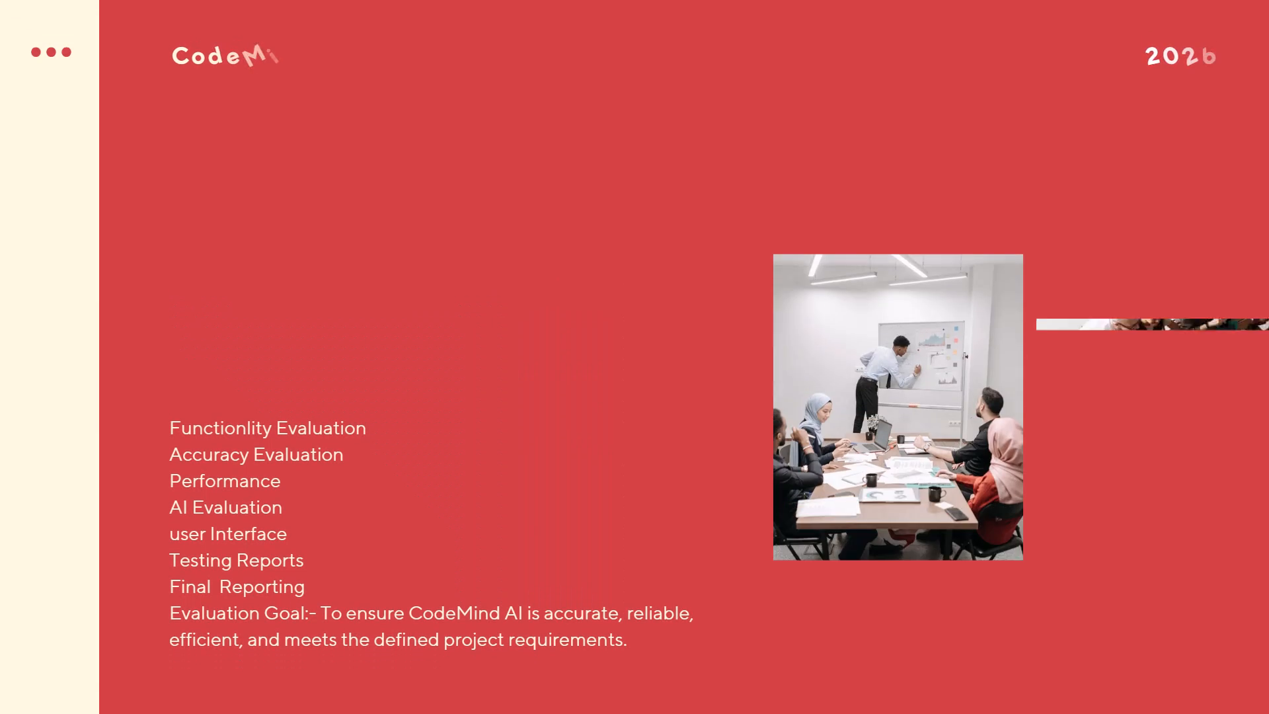
{"action": "key", "text": "Right"}
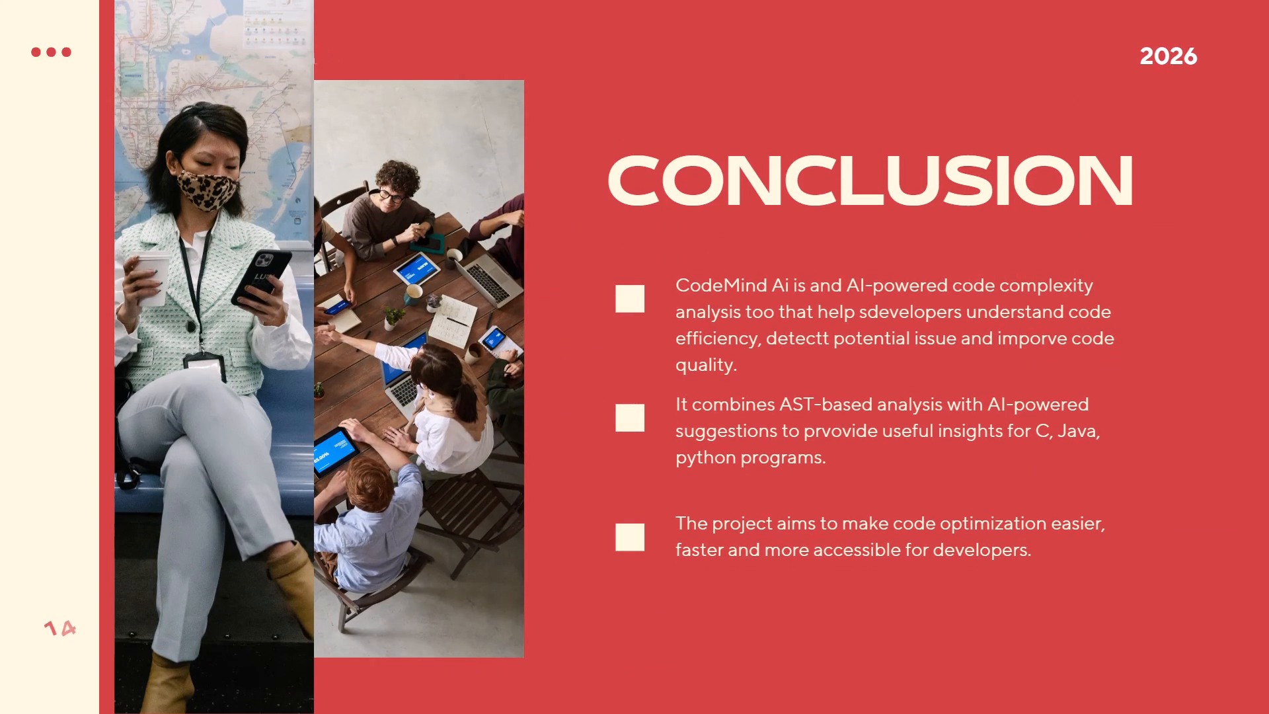
{"action": "key", "text": "Right"}
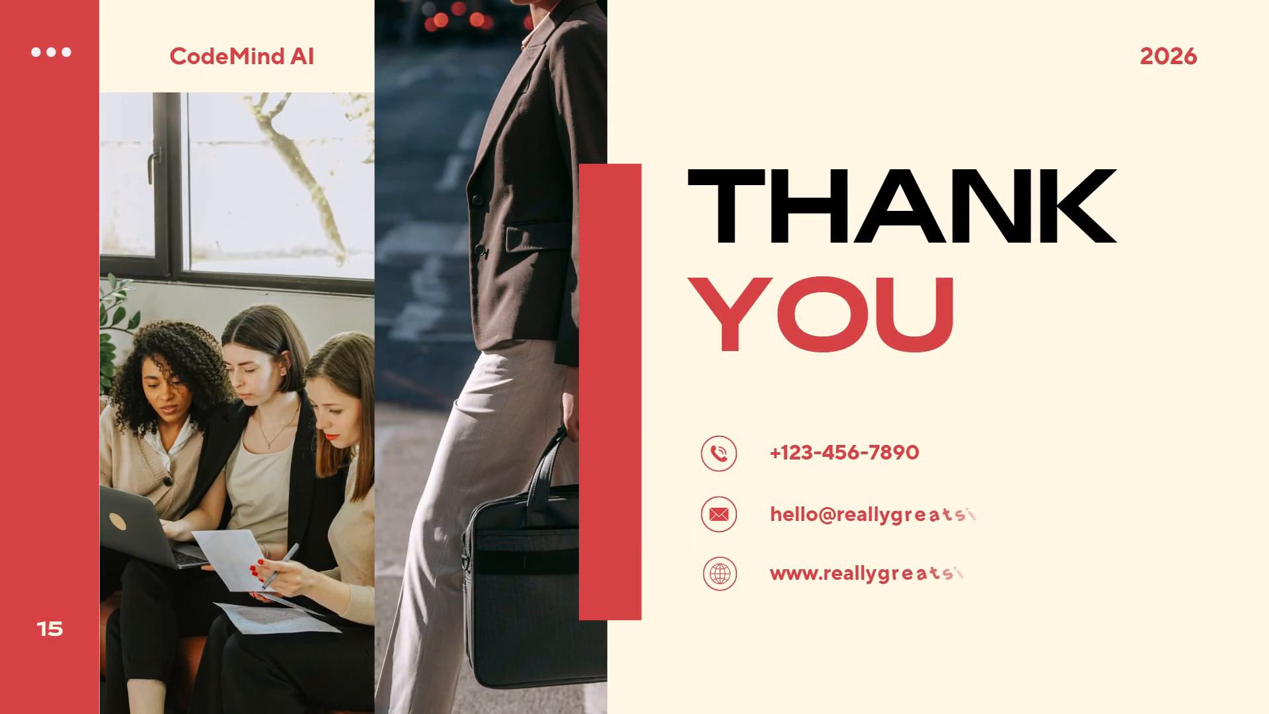
{"action": "key", "text": "Right"}
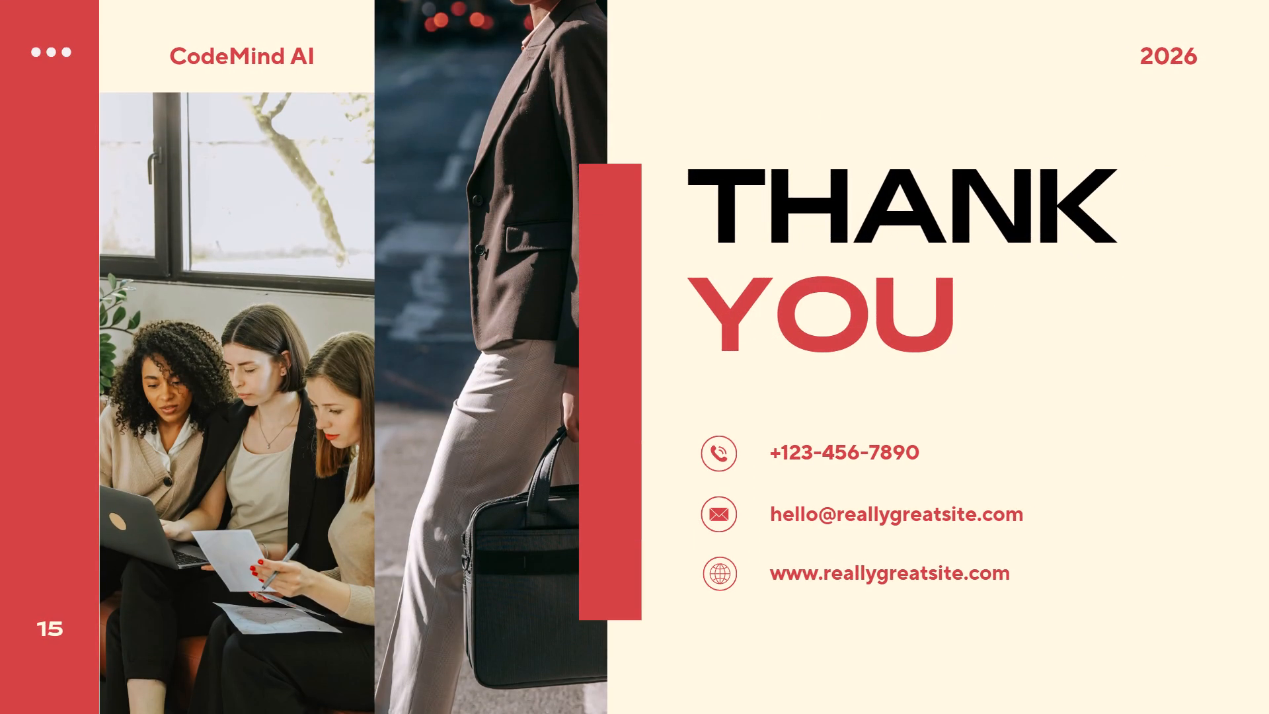
{"action": "key", "text": "Escape"}
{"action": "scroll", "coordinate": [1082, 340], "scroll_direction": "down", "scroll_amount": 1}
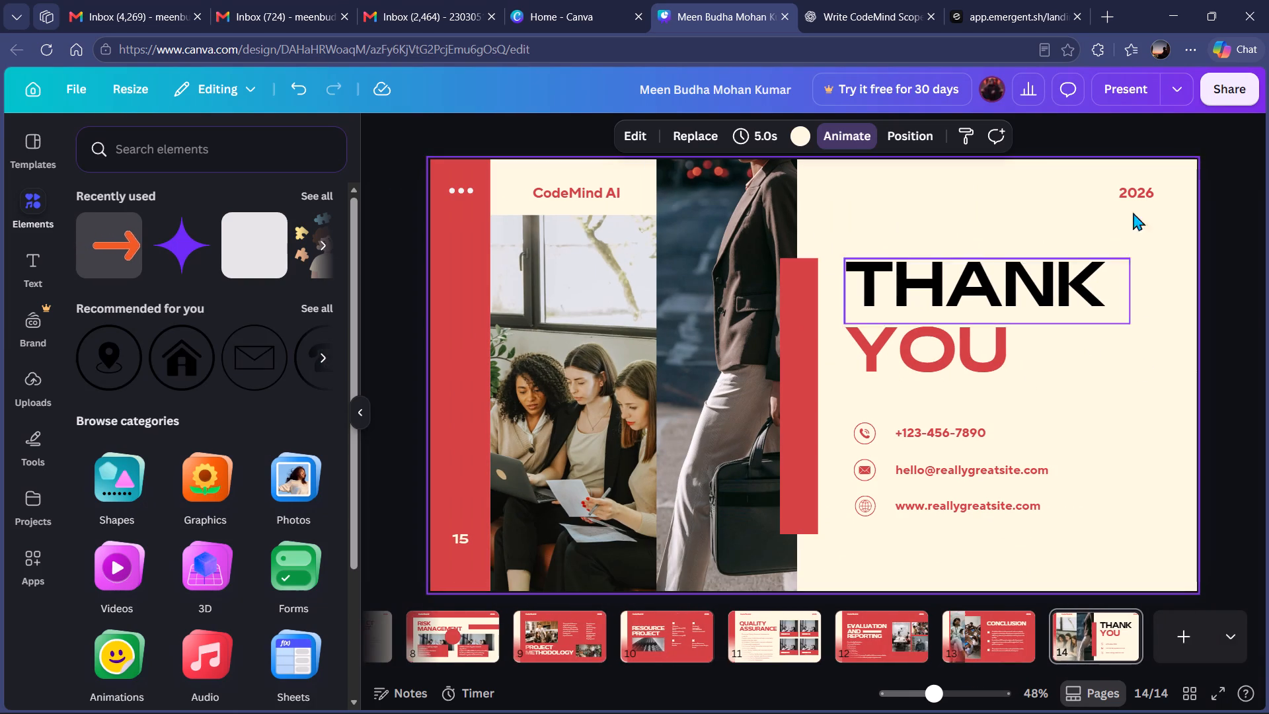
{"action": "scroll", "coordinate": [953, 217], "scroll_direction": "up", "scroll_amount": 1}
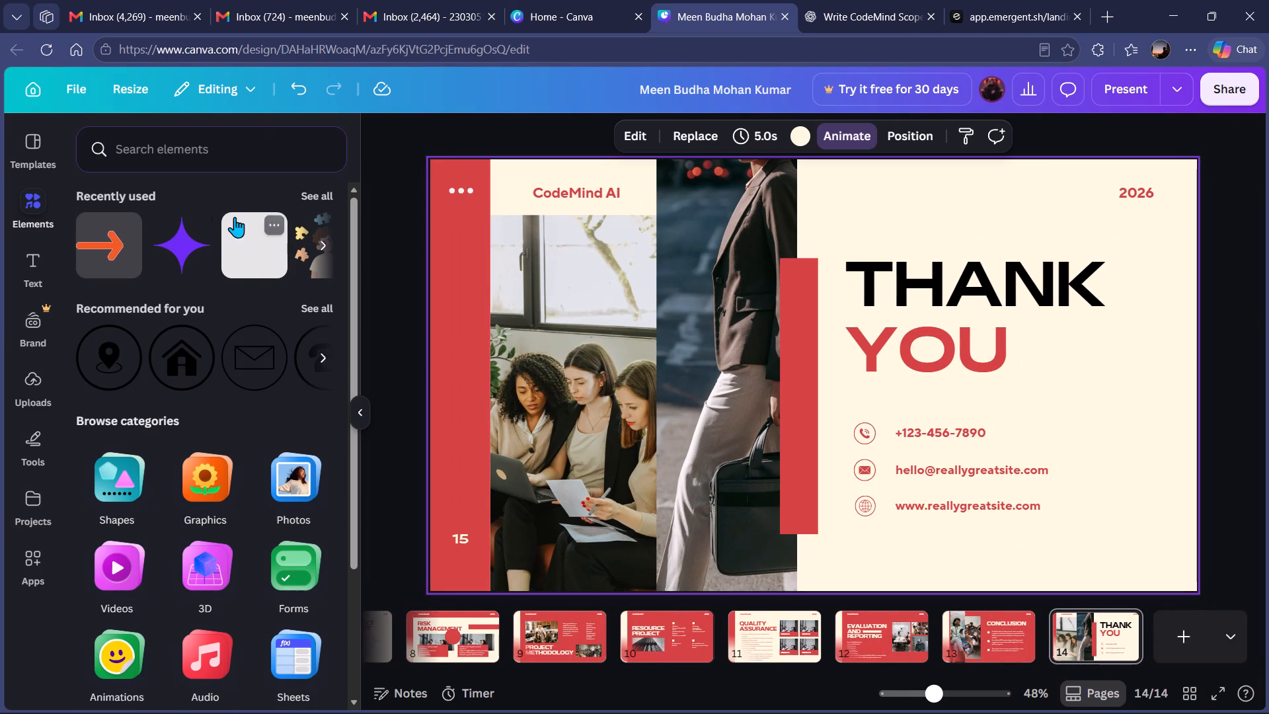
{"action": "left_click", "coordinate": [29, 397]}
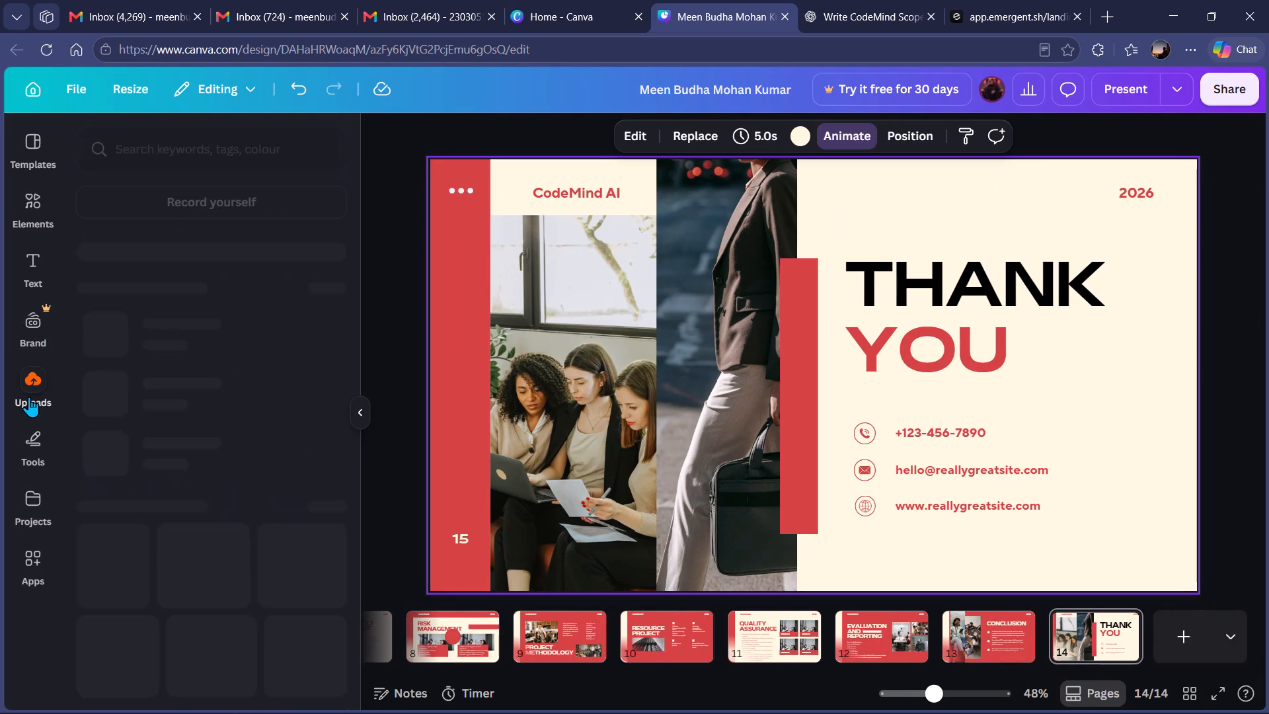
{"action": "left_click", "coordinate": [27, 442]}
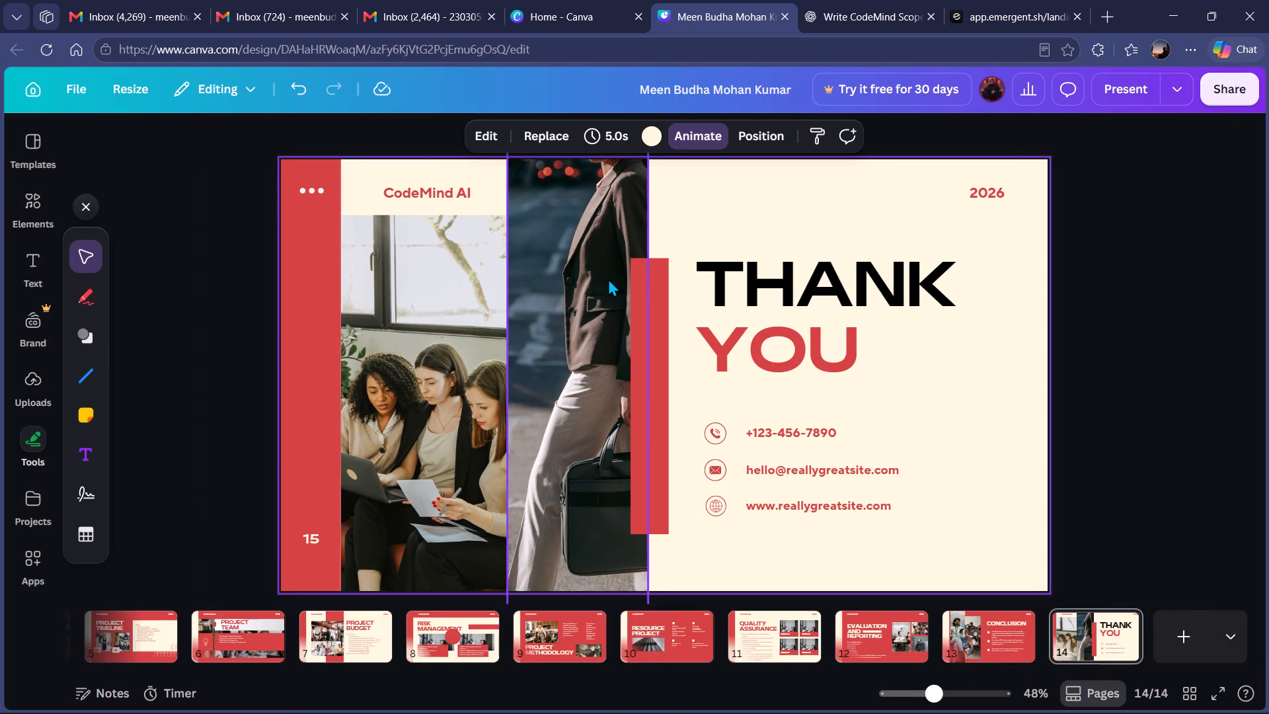
Set the Thank You page's timing to 4.0 seconds.
{"action": "left_click", "coordinate": [601, 130]}
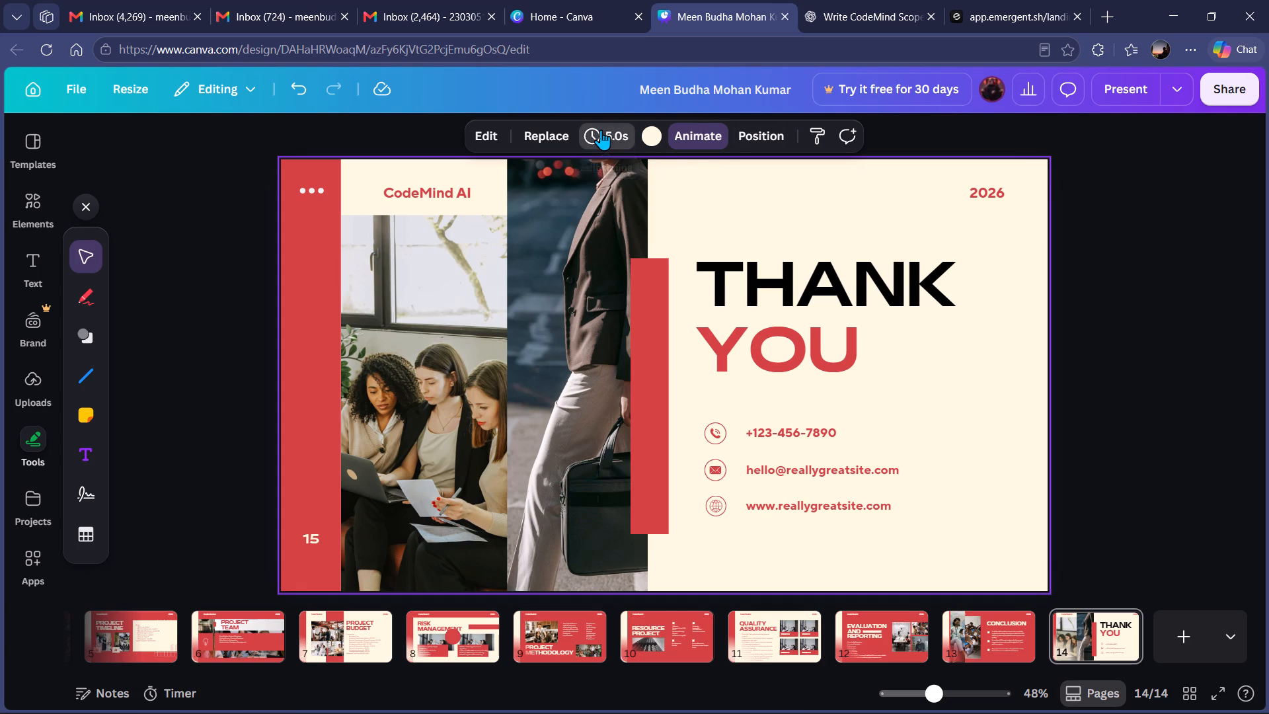
{"action": "left_click", "coordinate": [521, 208]}
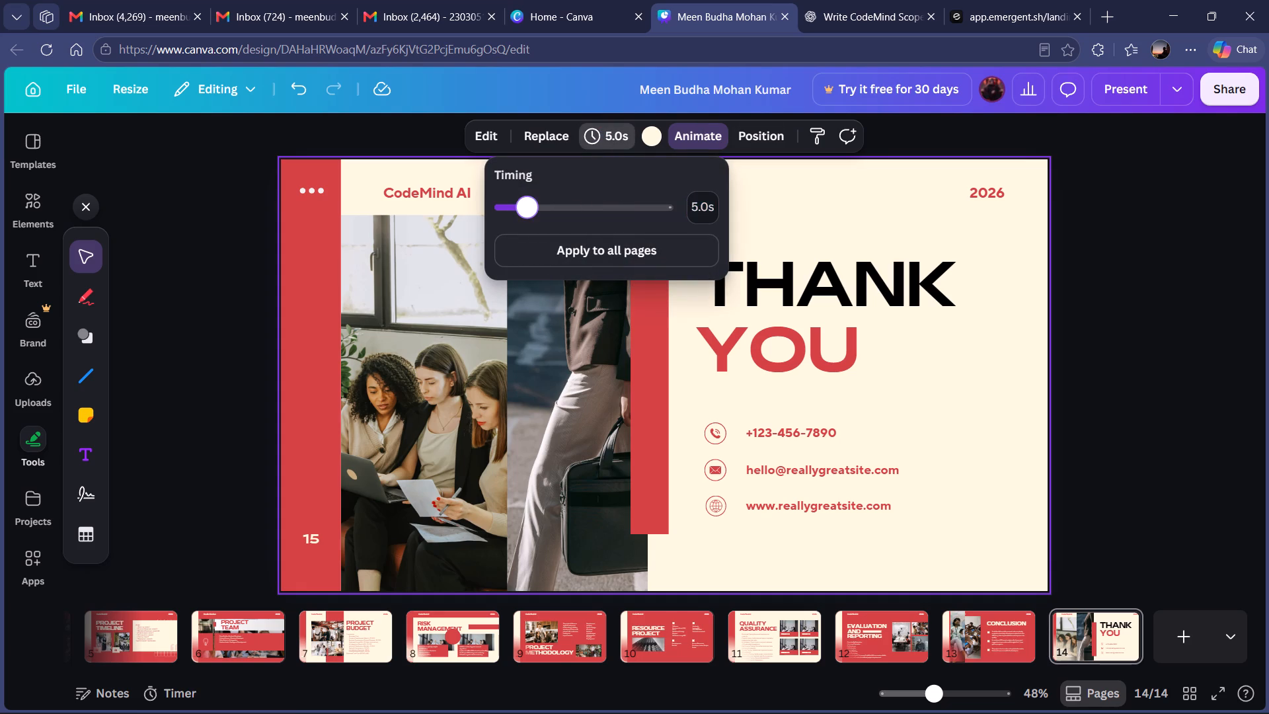
{"action": "left_click", "coordinate": [512, 208]}
{"action": "left_click_drag", "start_coordinate": [514, 208], "coordinate": [521, 206]}
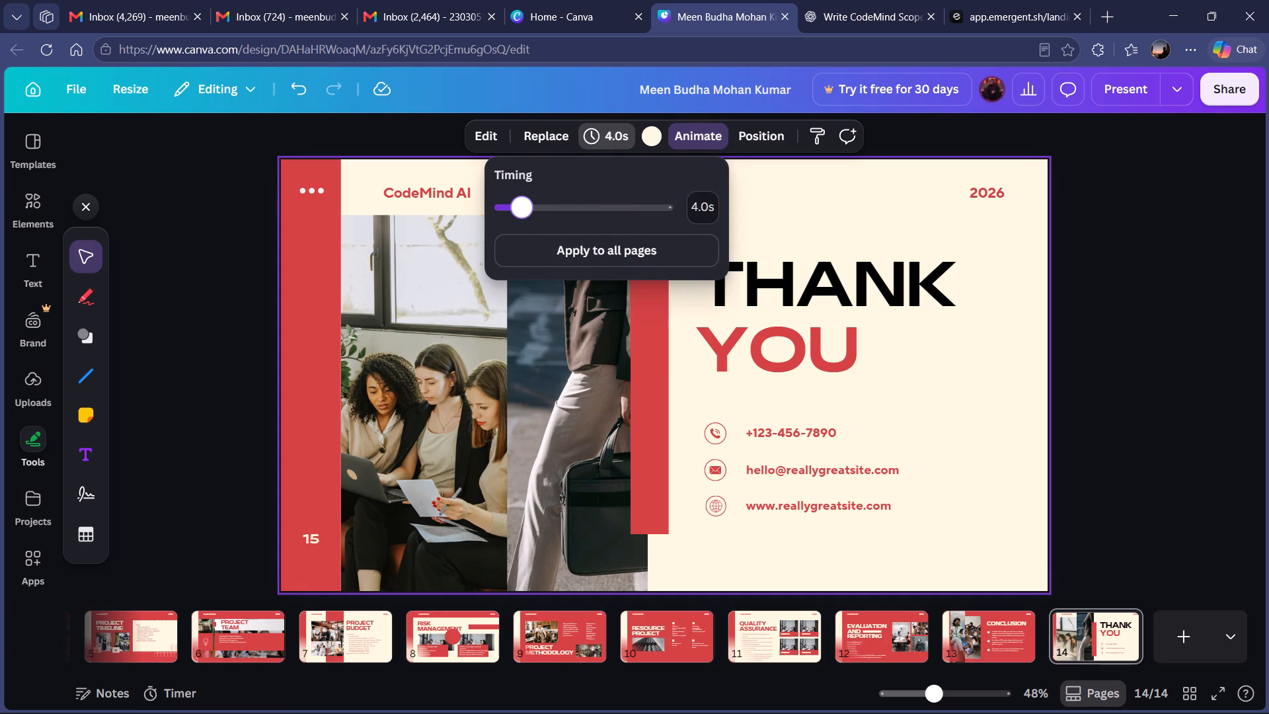
{"action": "left_click", "coordinate": [1212, 212]}
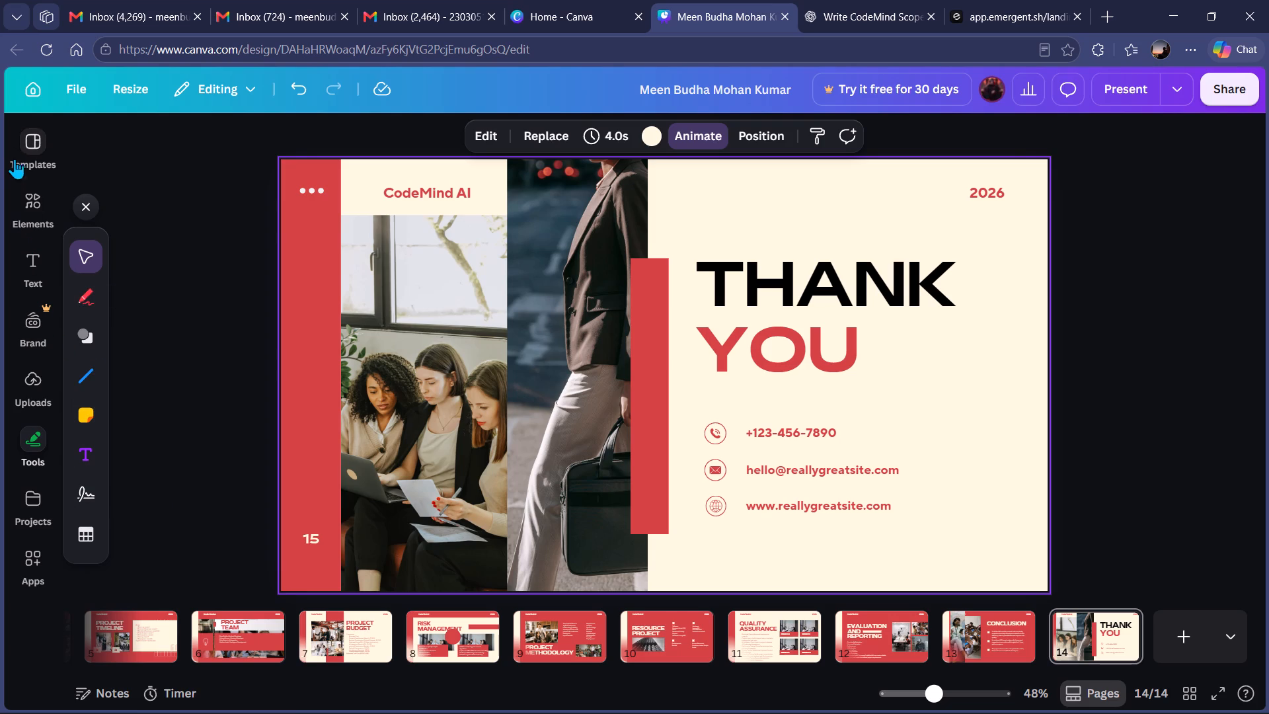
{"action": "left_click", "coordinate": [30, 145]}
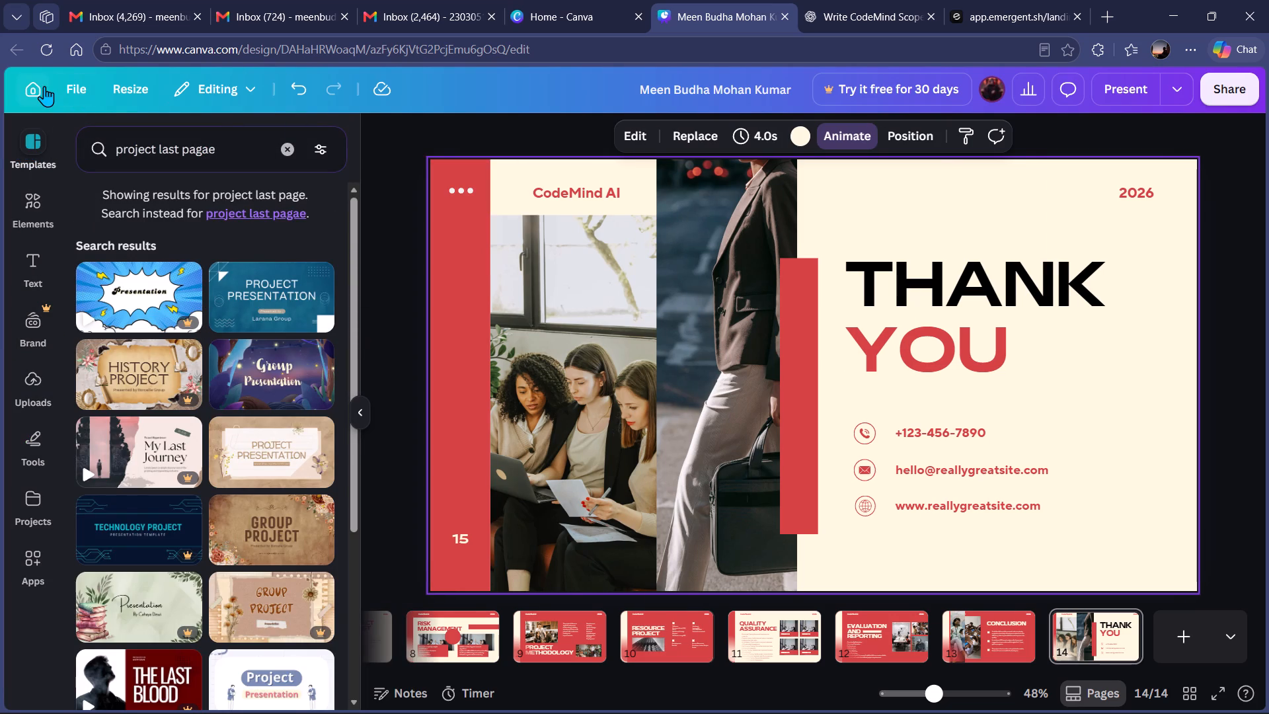
Make the presentation design available offline.
{"action": "left_click", "coordinate": [385, 89]}
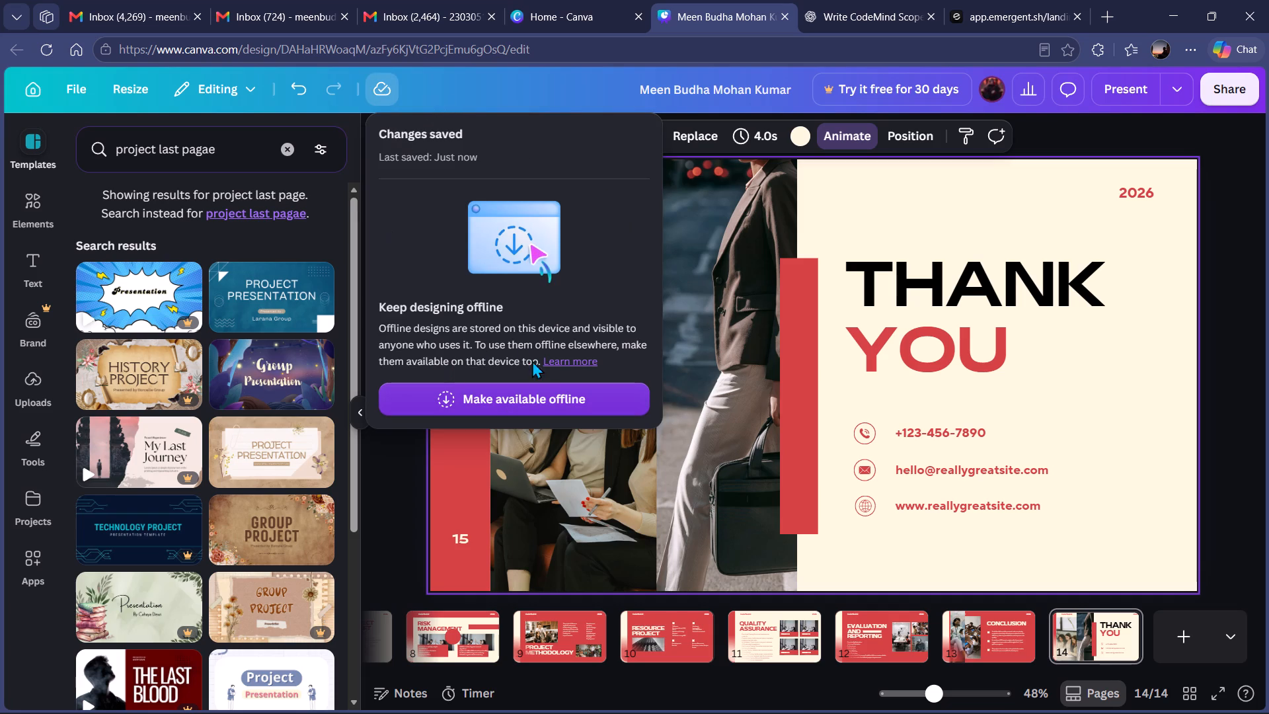
{"action": "left_click", "coordinate": [465, 379]}
{"action": "left_click", "coordinate": [454, 387]}
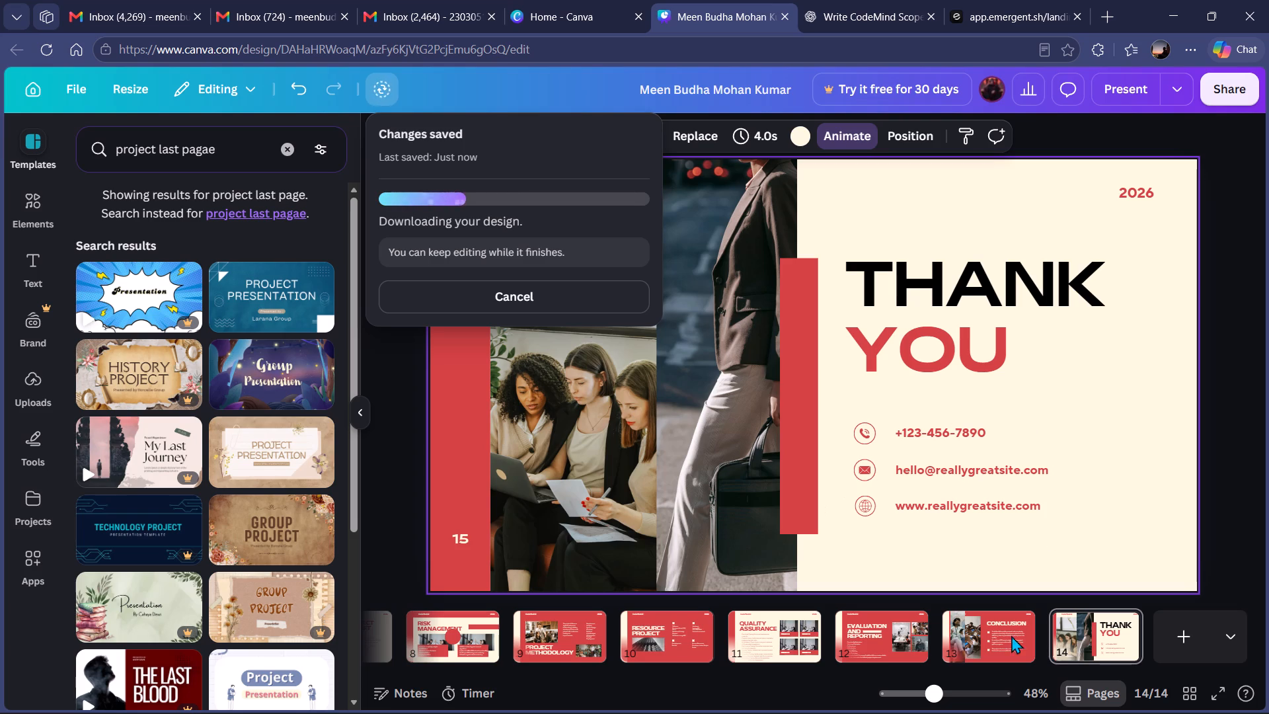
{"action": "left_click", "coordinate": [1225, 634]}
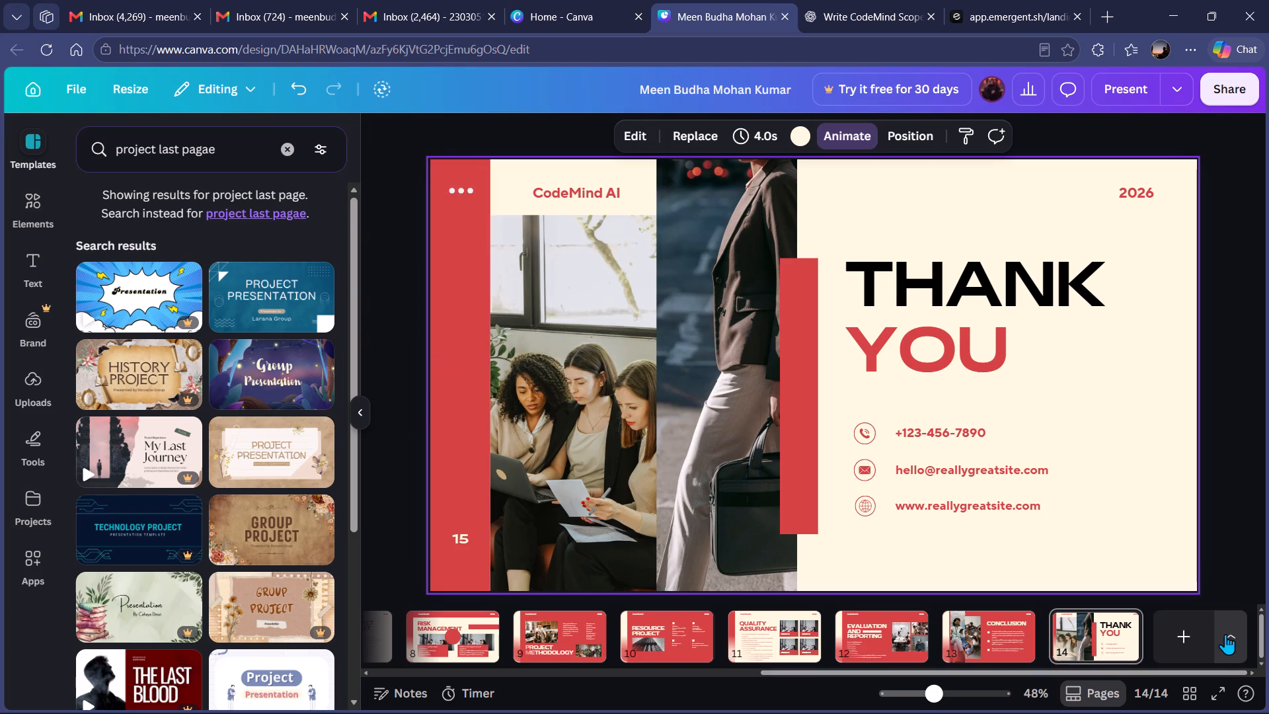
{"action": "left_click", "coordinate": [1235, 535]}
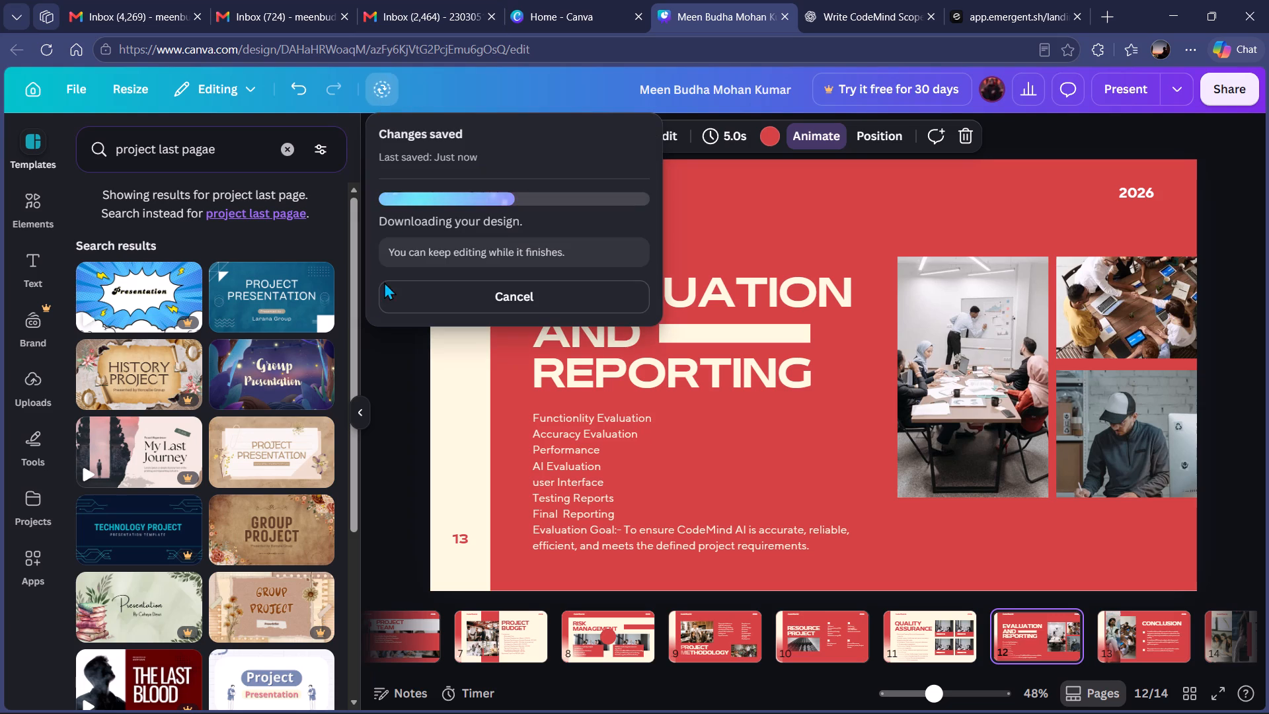
{"action": "scroll", "coordinate": [163, 367], "scroll_direction": "down", "scroll_amount": 2}
{"action": "left_click", "coordinate": [24, 139]}
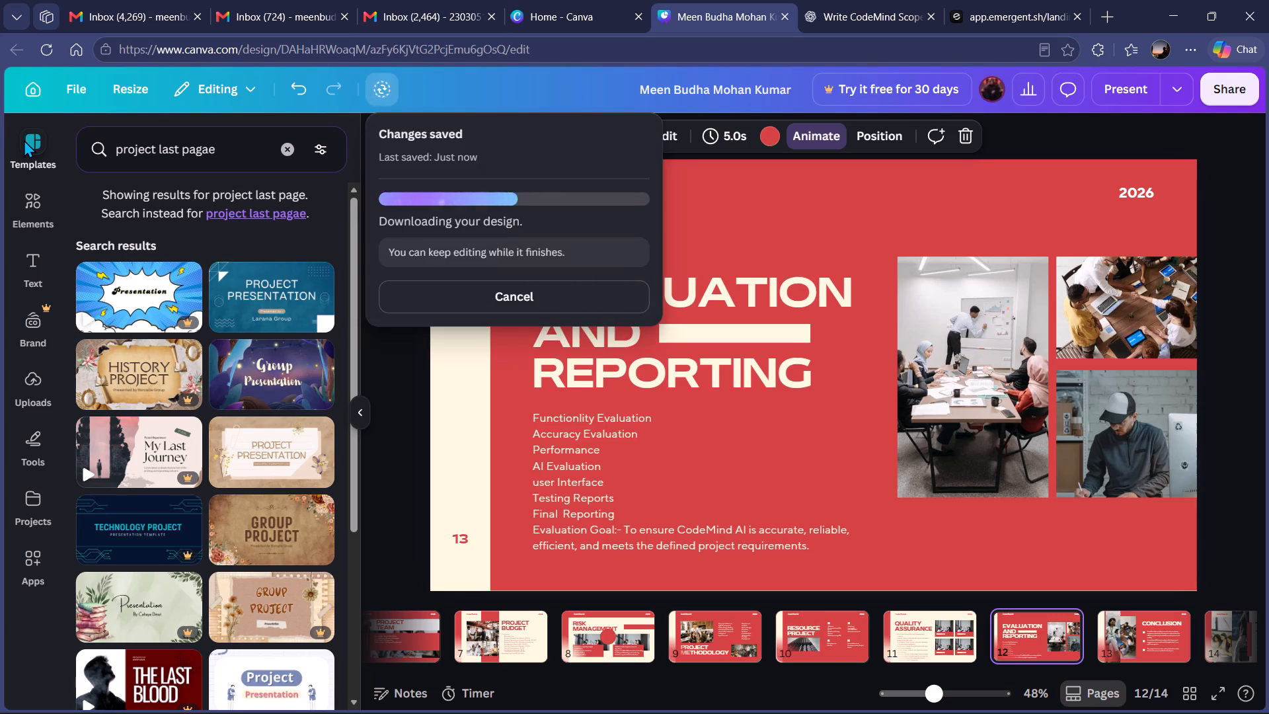
{"action": "left_click", "coordinate": [26, 195]}
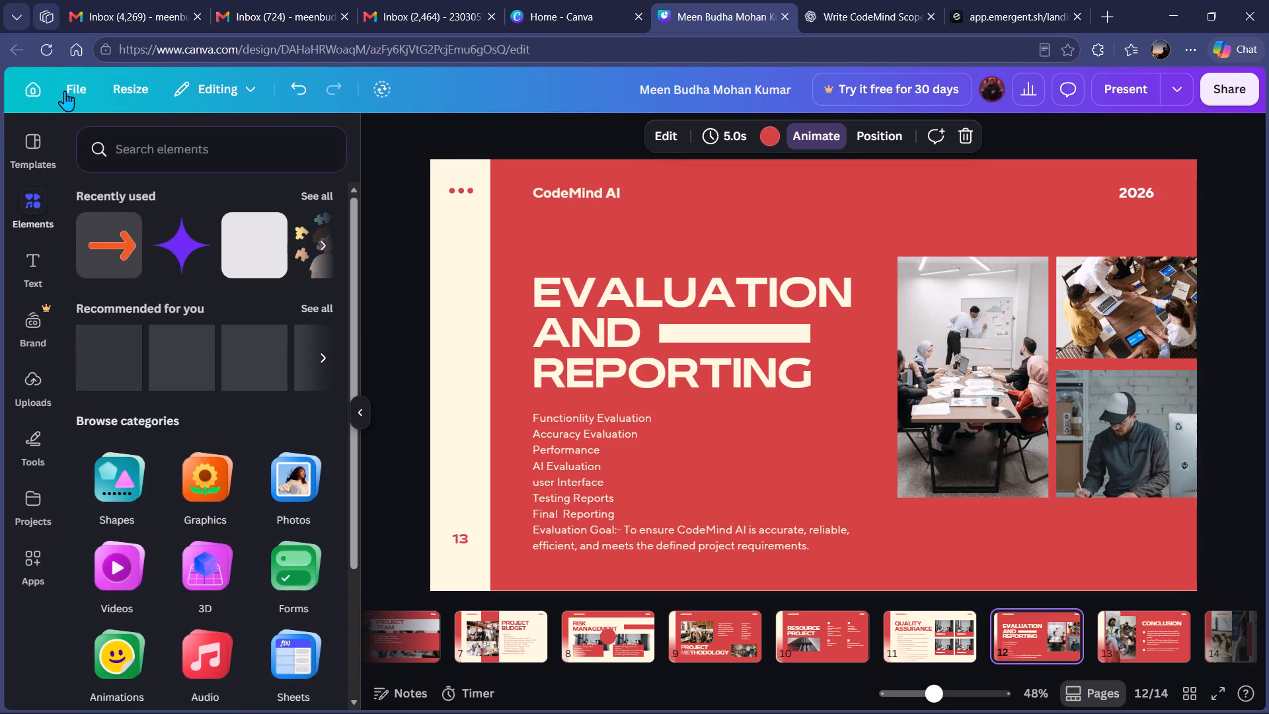
Leave the design for the Canva home page and look over its recent designs, template categories and print products.
{"action": "left_click", "coordinate": [33, 95]}
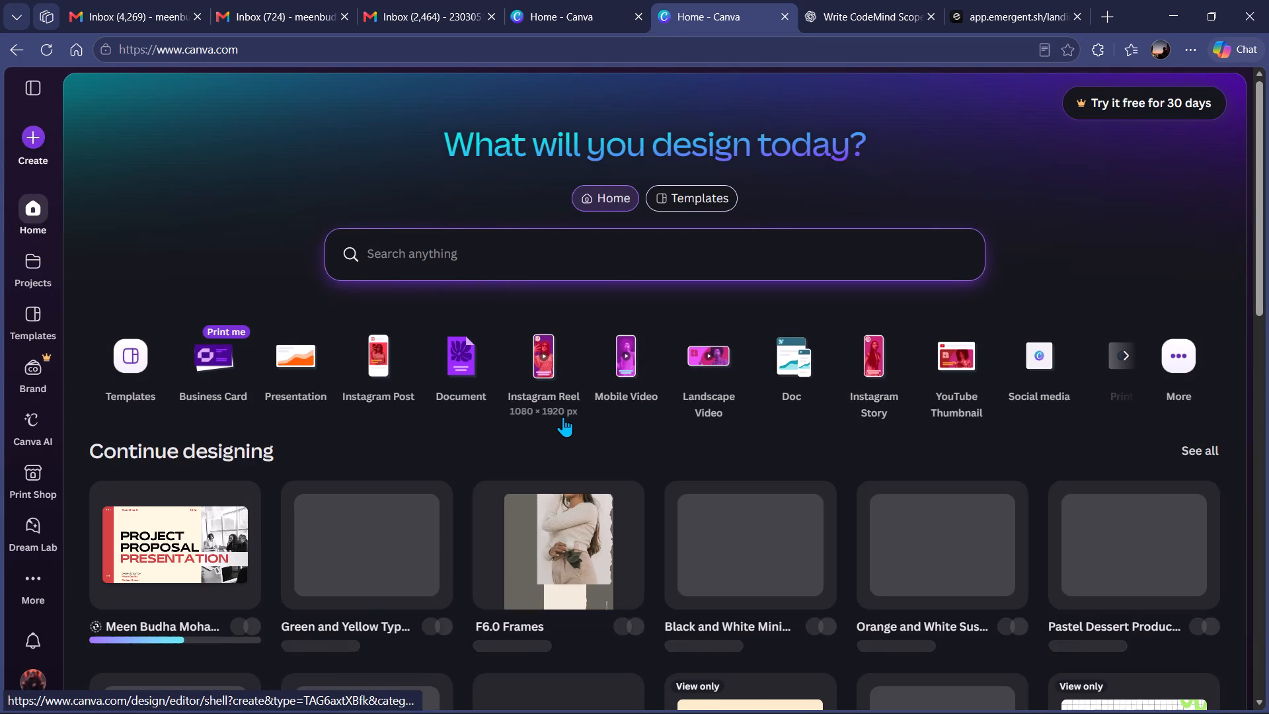
{"action": "scroll", "coordinate": [563, 416], "scroll_direction": "down", "scroll_amount": 5}
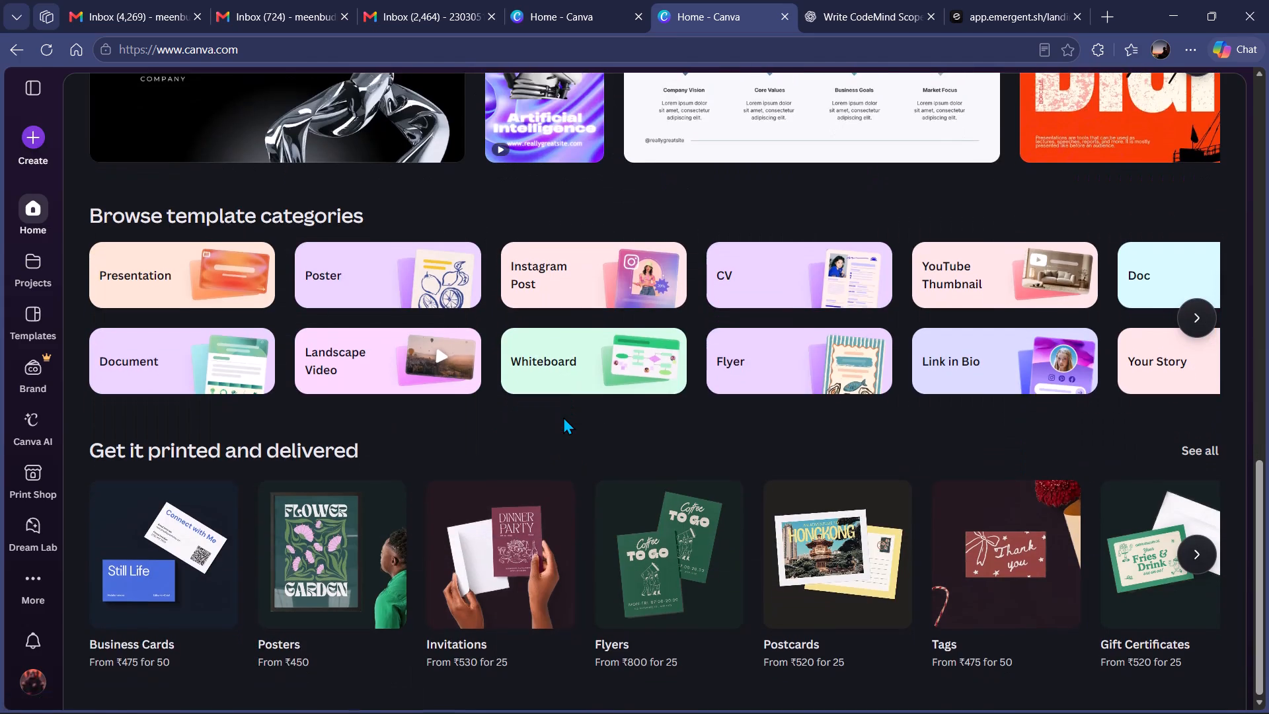
{"action": "scroll", "coordinate": [563, 416], "scroll_direction": "down", "scroll_amount": 2}
{"action": "scroll", "coordinate": [563, 416], "scroll_direction": "up", "scroll_amount": 6}
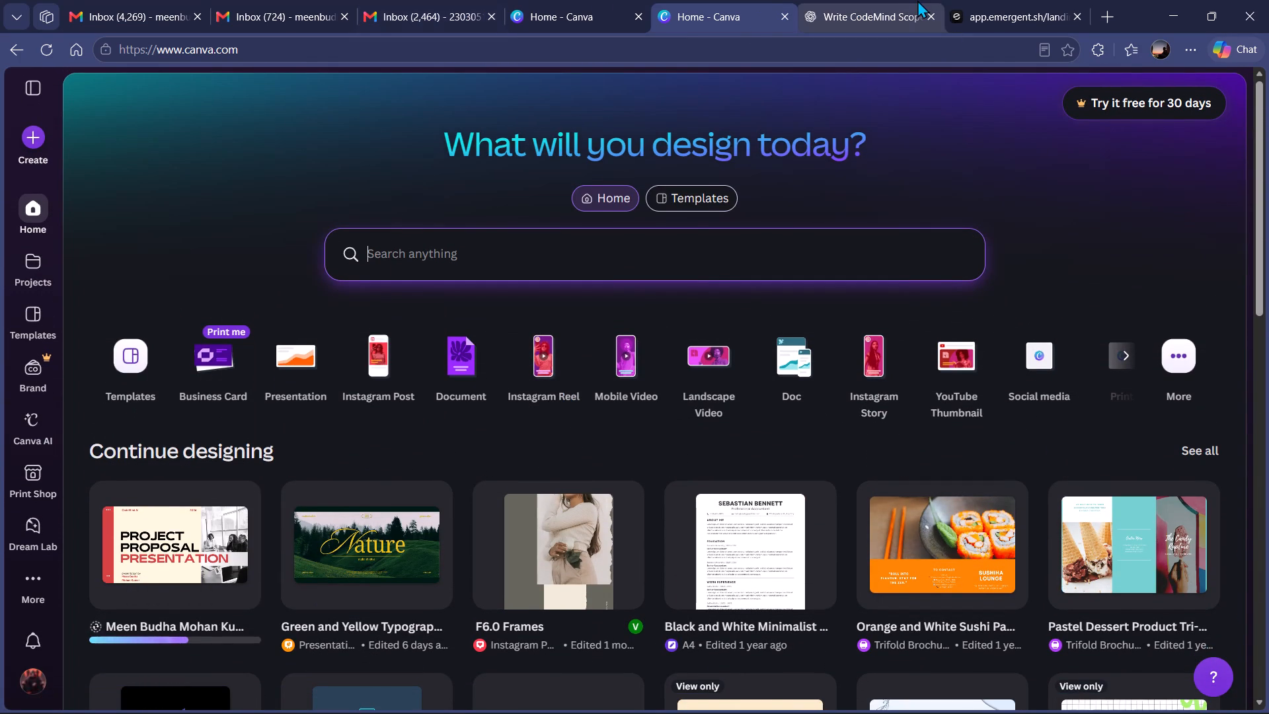
Open leetcode.com in a new browser tab.
{"action": "left_click", "coordinate": [1122, 6]}
{"action": "left_click", "coordinate": [1122, 7]}
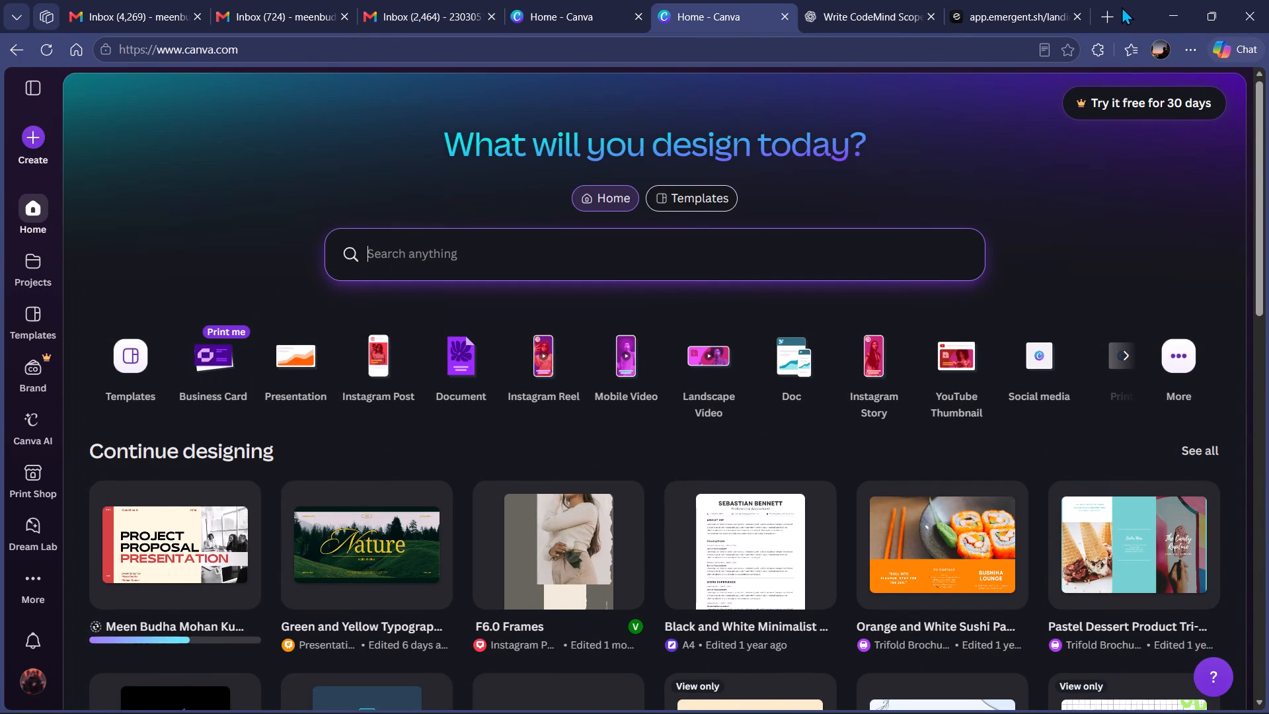
{"action": "left_click_drag", "start_coordinate": [1122, 7], "coordinate": [1162, 266]}
{"action": "left_click", "coordinate": [1162, 266]}
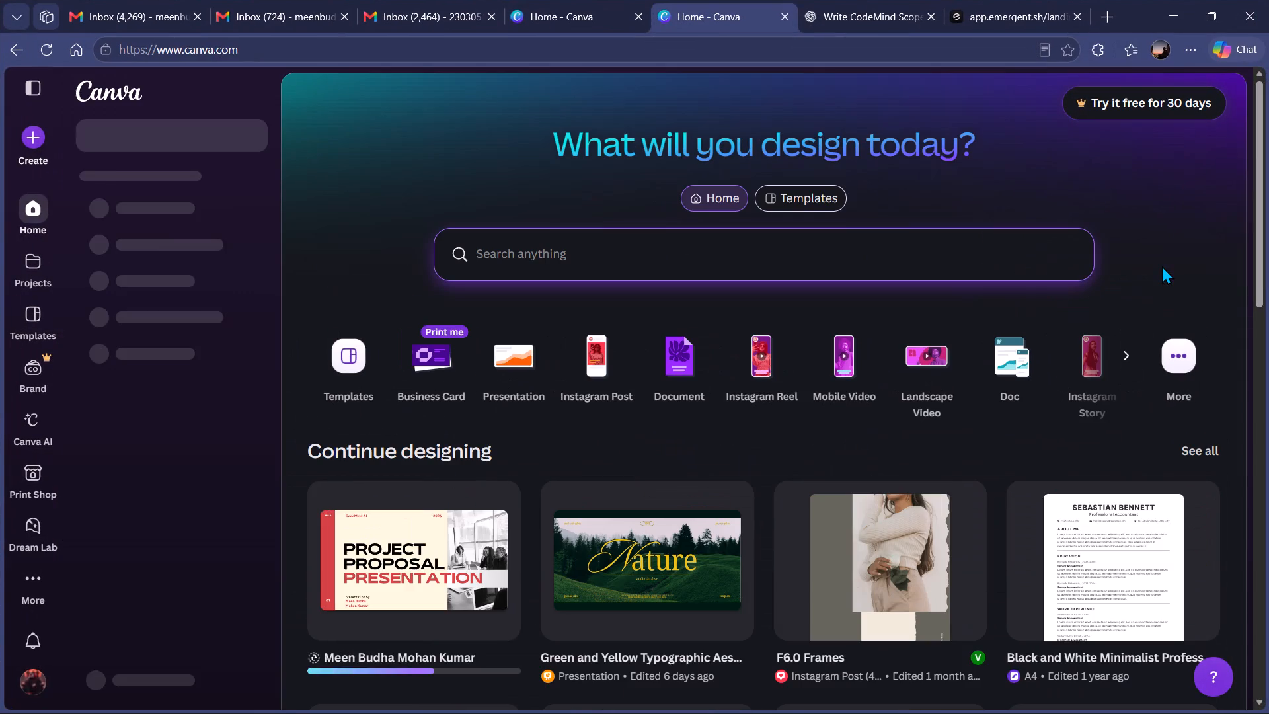
{"action": "left_click", "coordinate": [1108, 9]}
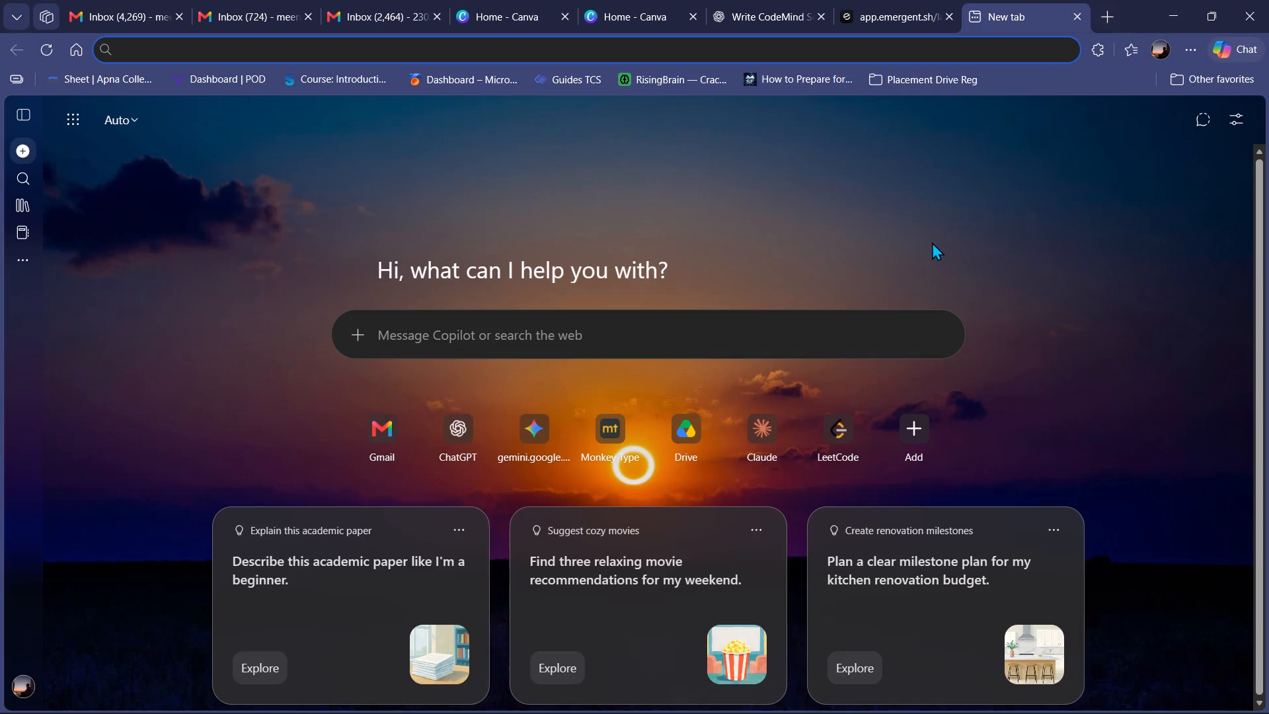
{"action": "type", "text": "codemin"}
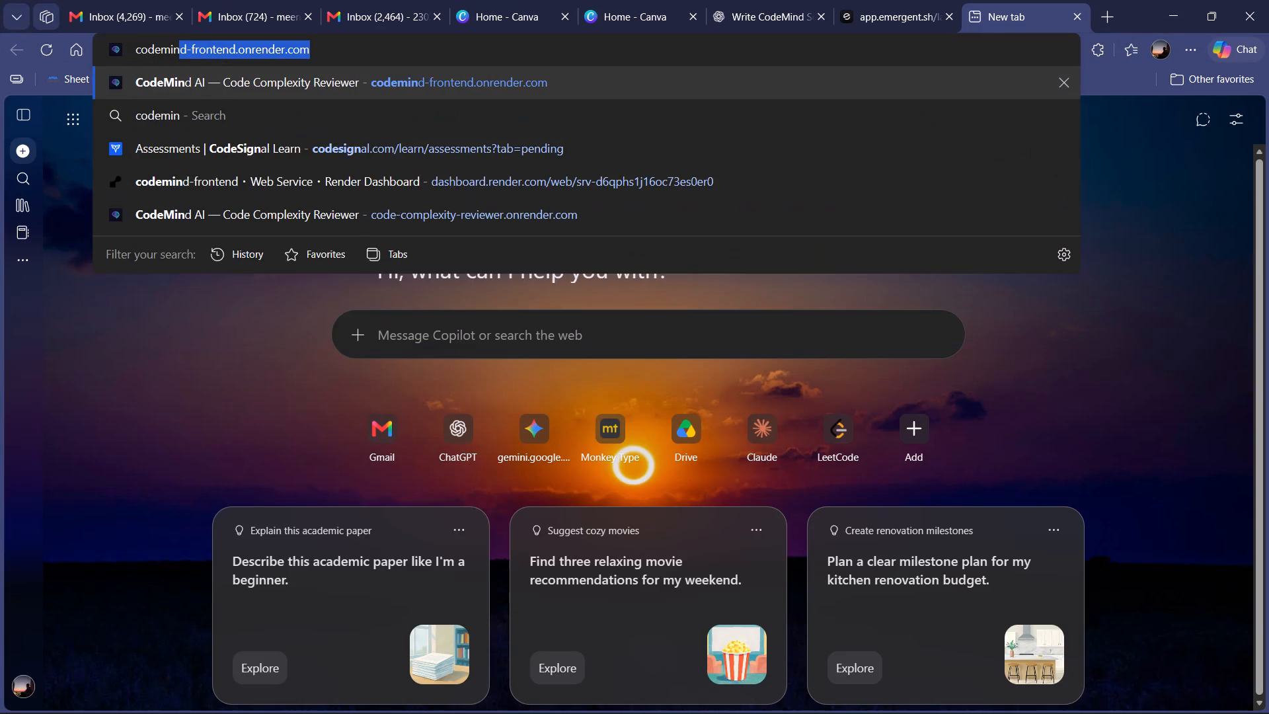
{"action": "key", "text": "ctrl+BackSpace"}
{"action": "key", "text": "ctrl+BackSpace"}
{"action": "type", "text": "leetcode.com"}
{"action": "key", "text": "Return"}
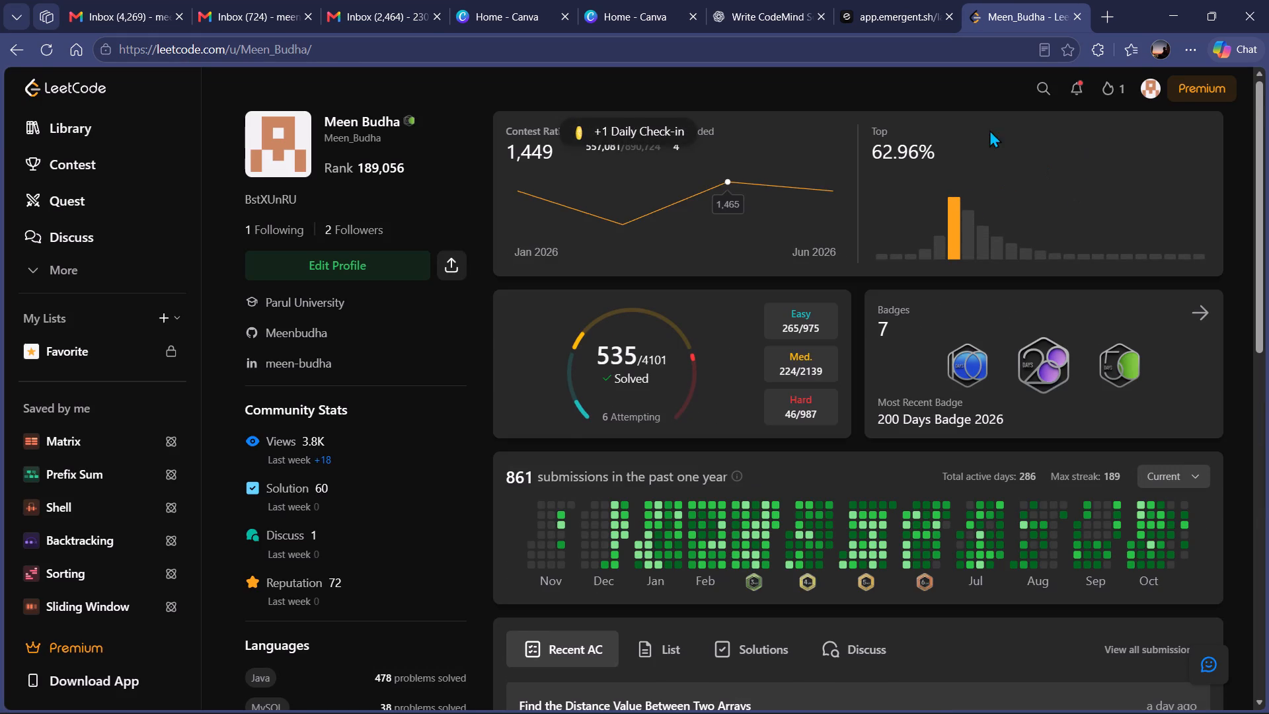
Open the daily coding question from the LeetCode profile page.
{"action": "left_click", "coordinate": [1108, 86]}
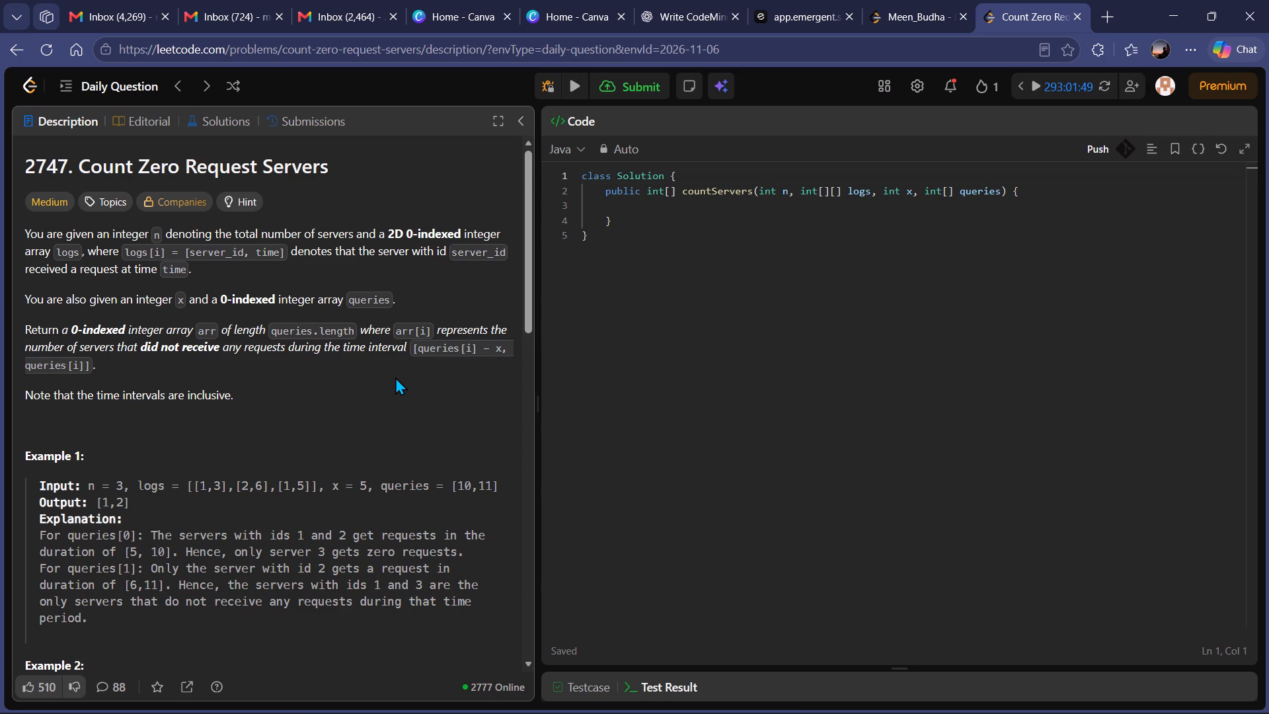
Read the Count Zero Request Servers problem, examining its description, examples, constraints and available hints.
{"action": "scroll", "coordinate": [395, 377], "scroll_direction": "down", "scroll_amount": 4}
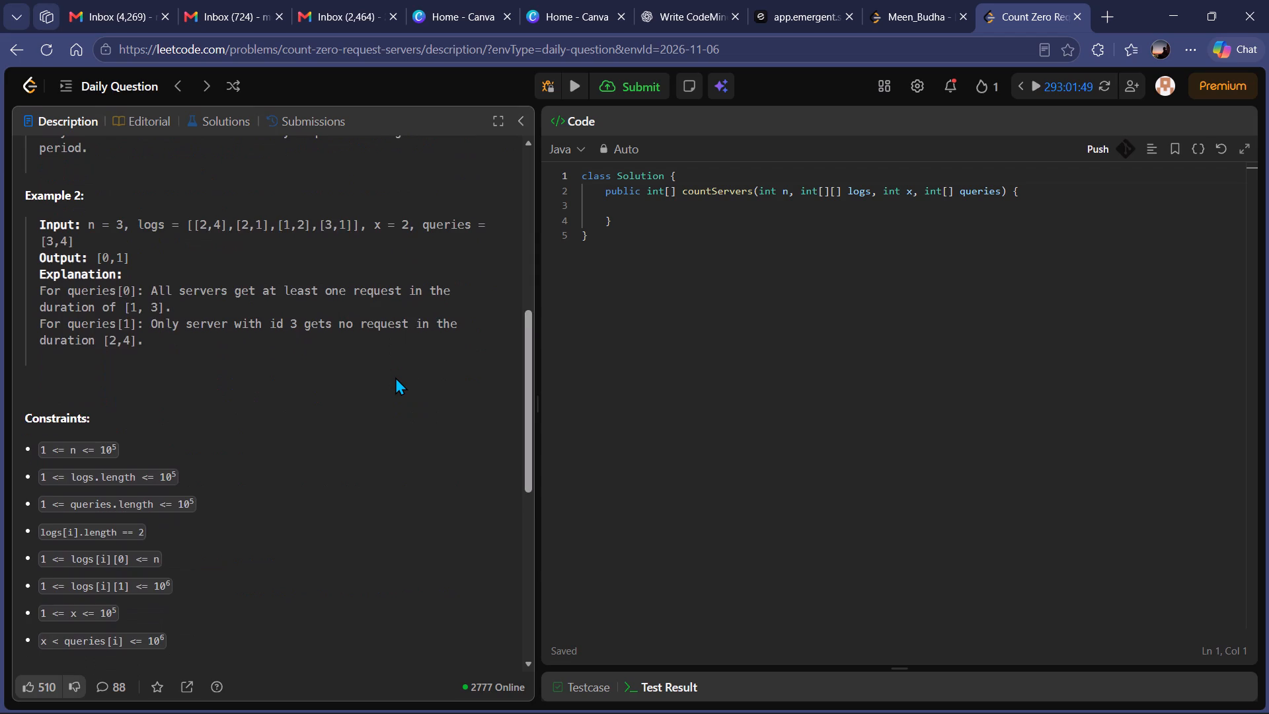
{"action": "scroll", "coordinate": [395, 377], "scroll_direction": "down", "scroll_amount": 6}
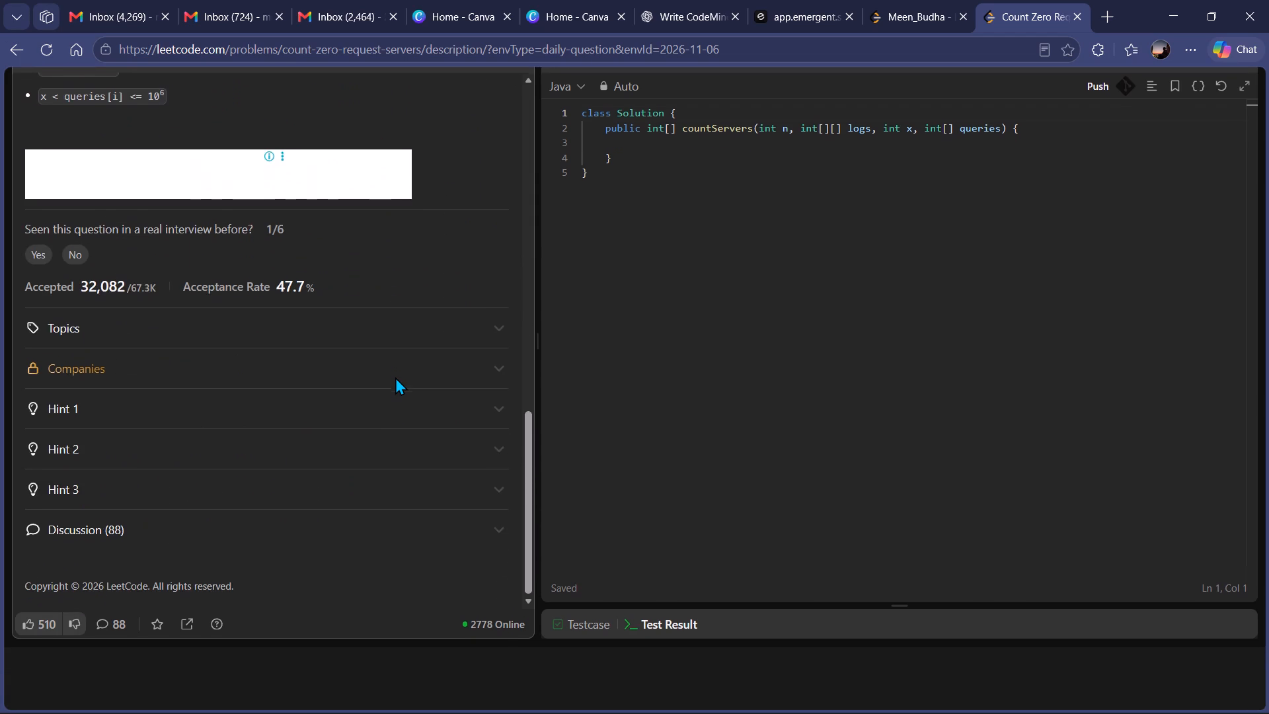
{"action": "scroll", "coordinate": [395, 377], "scroll_direction": "up", "scroll_amount": 5}
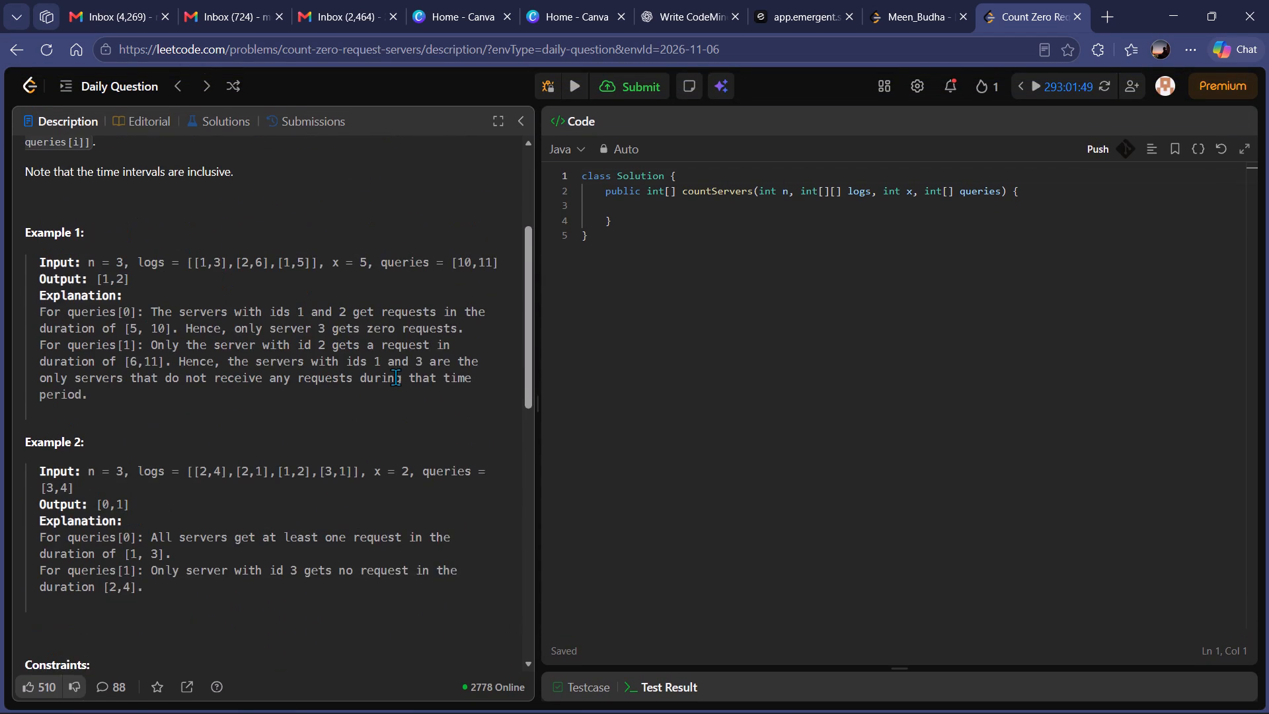
{"action": "scroll", "coordinate": [395, 377], "scroll_direction": "up", "scroll_amount": 1}
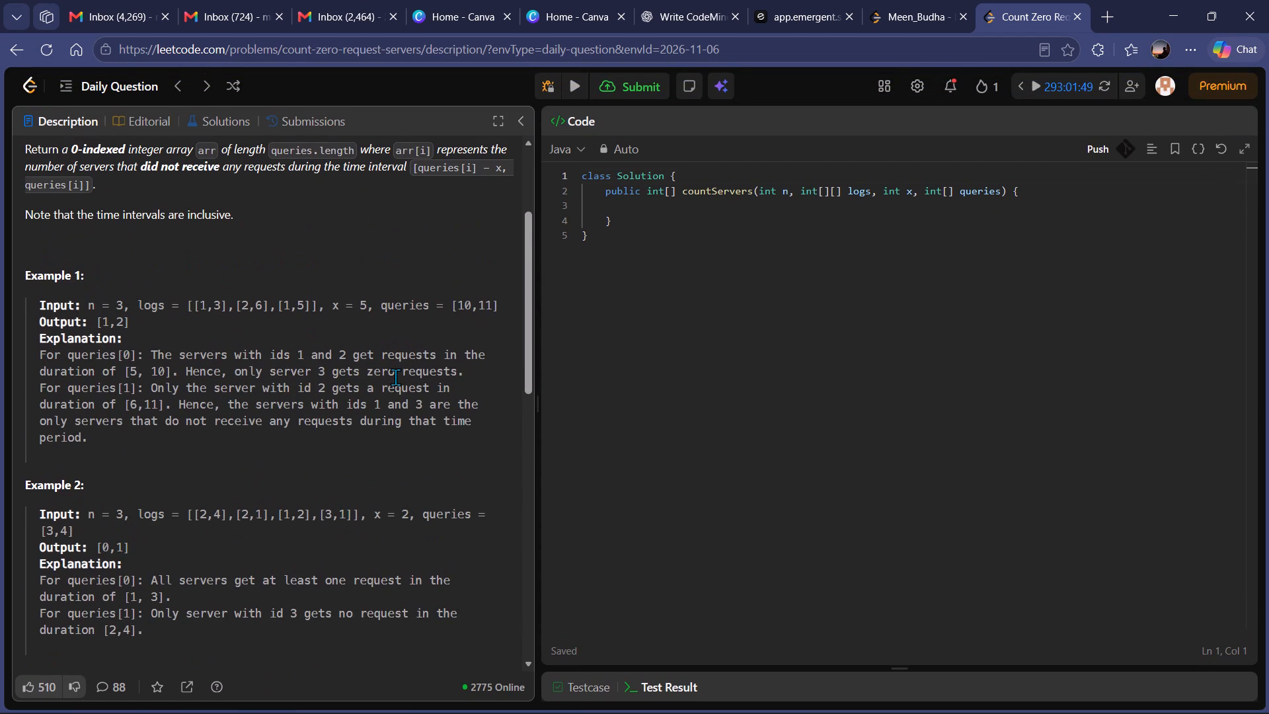
{"action": "scroll", "coordinate": [395, 377], "scroll_direction": "up", "scroll_amount": 3}
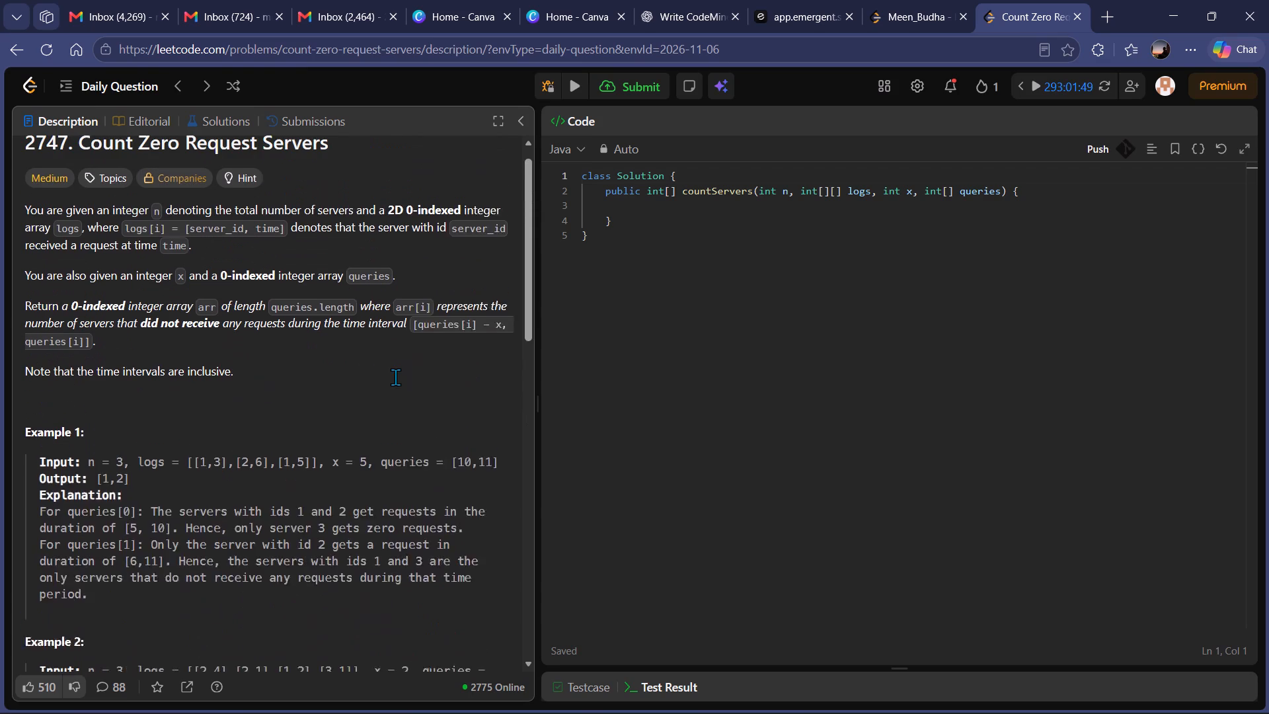
{"action": "scroll", "coordinate": [395, 377], "scroll_direction": "up", "scroll_amount": 1}
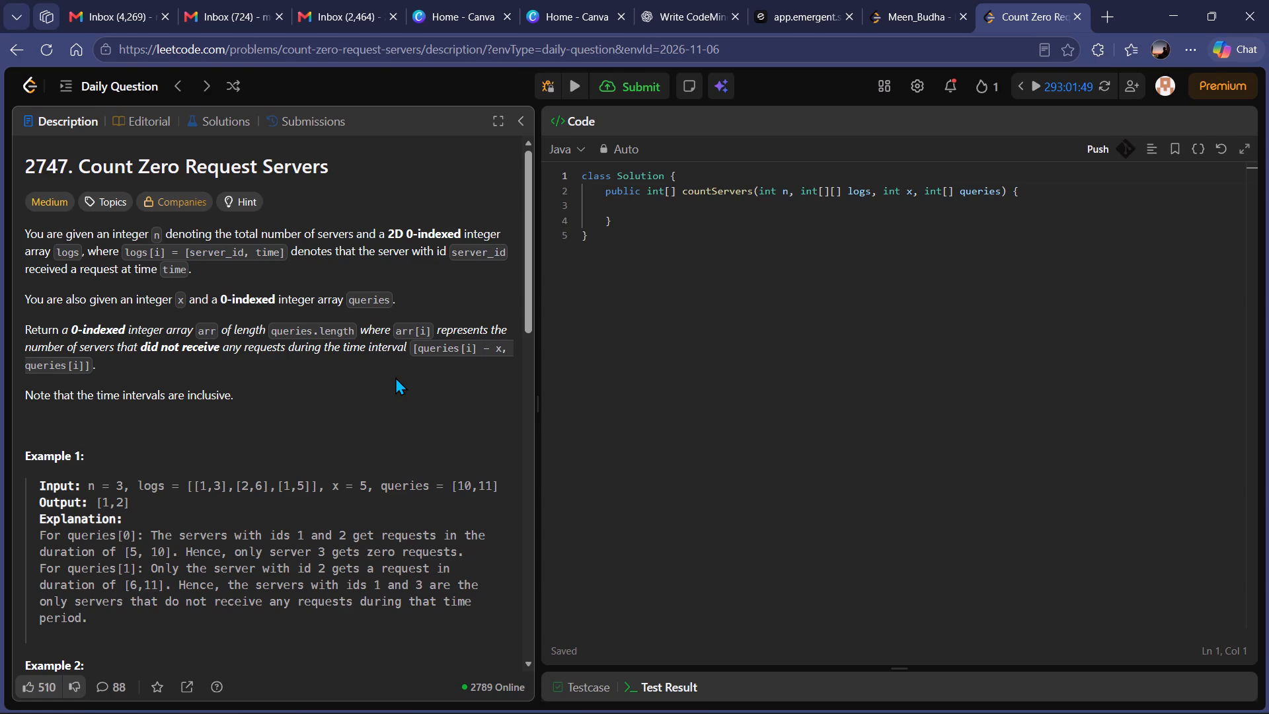
{"action": "scroll", "coordinate": [392, 407], "scroll_direction": "right", "scroll_amount": 1}
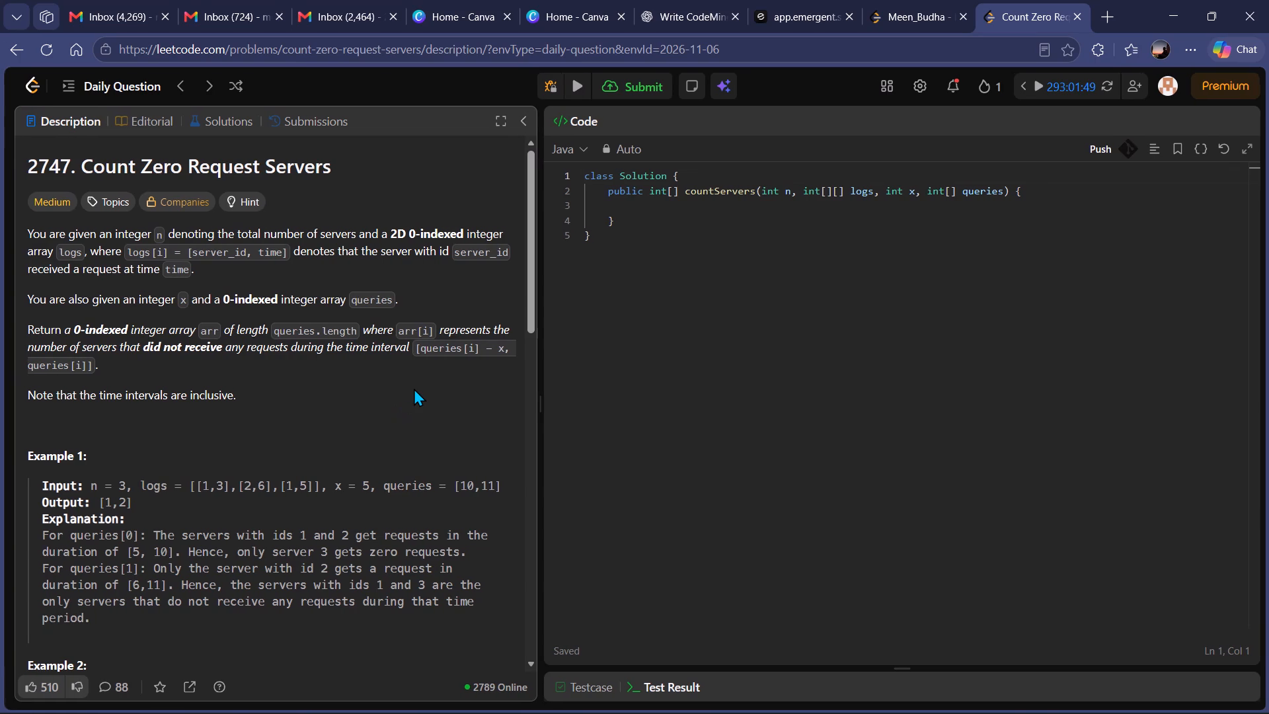
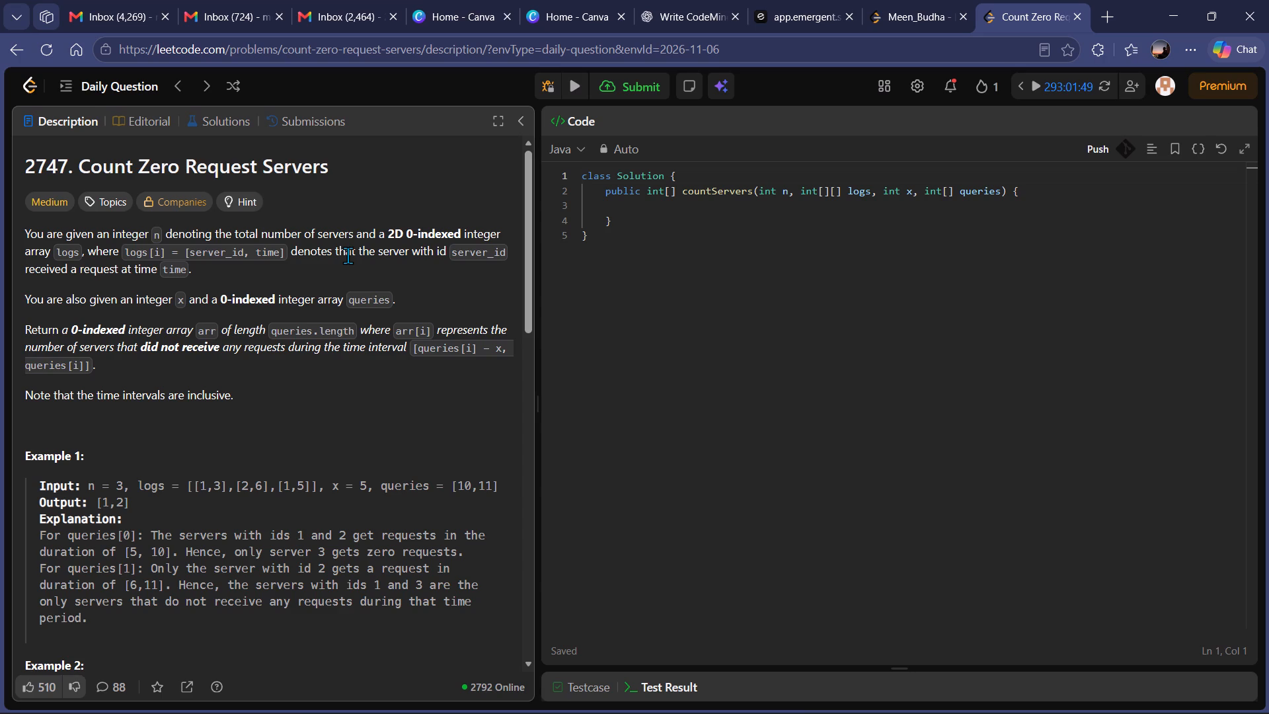
Review the Count Zero Request Servers problem again, from its description and examples through its constraints and hints section.
{"action": "scroll", "coordinate": [348, 255], "scroll_direction": "down", "scroll_amount": 1}
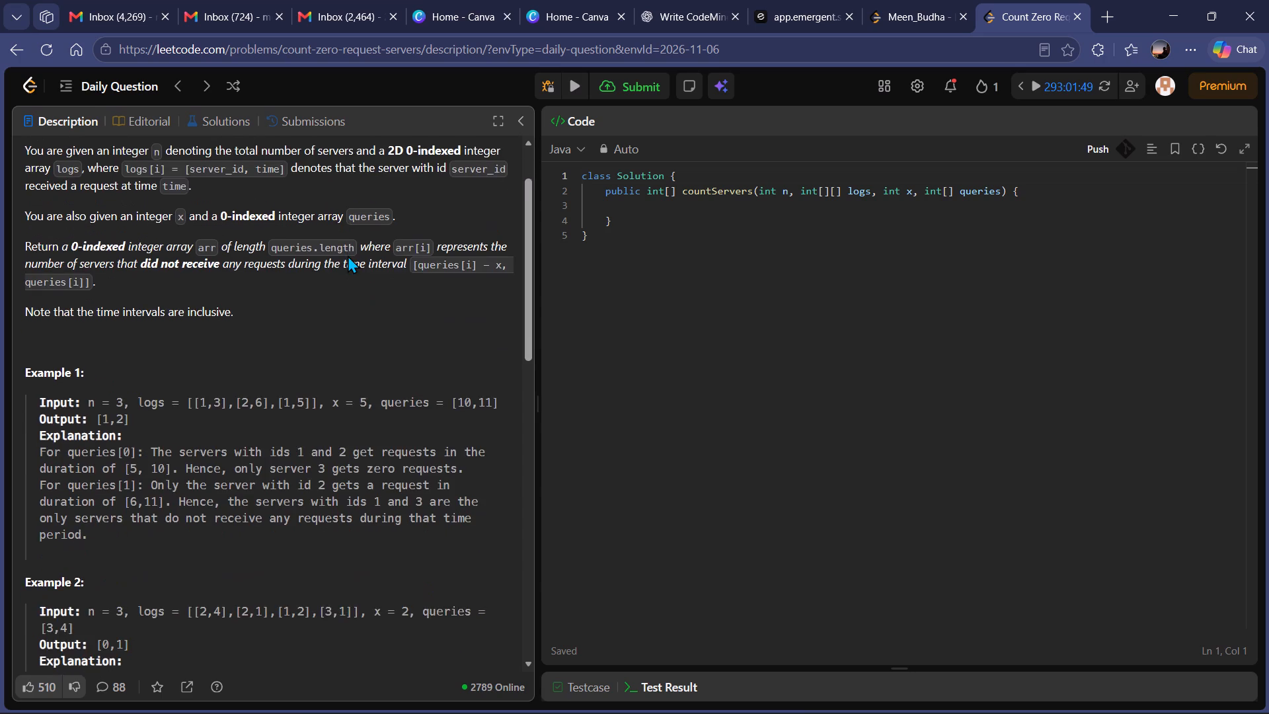
{"action": "scroll", "coordinate": [348, 255], "scroll_direction": "down", "scroll_amount": 7}
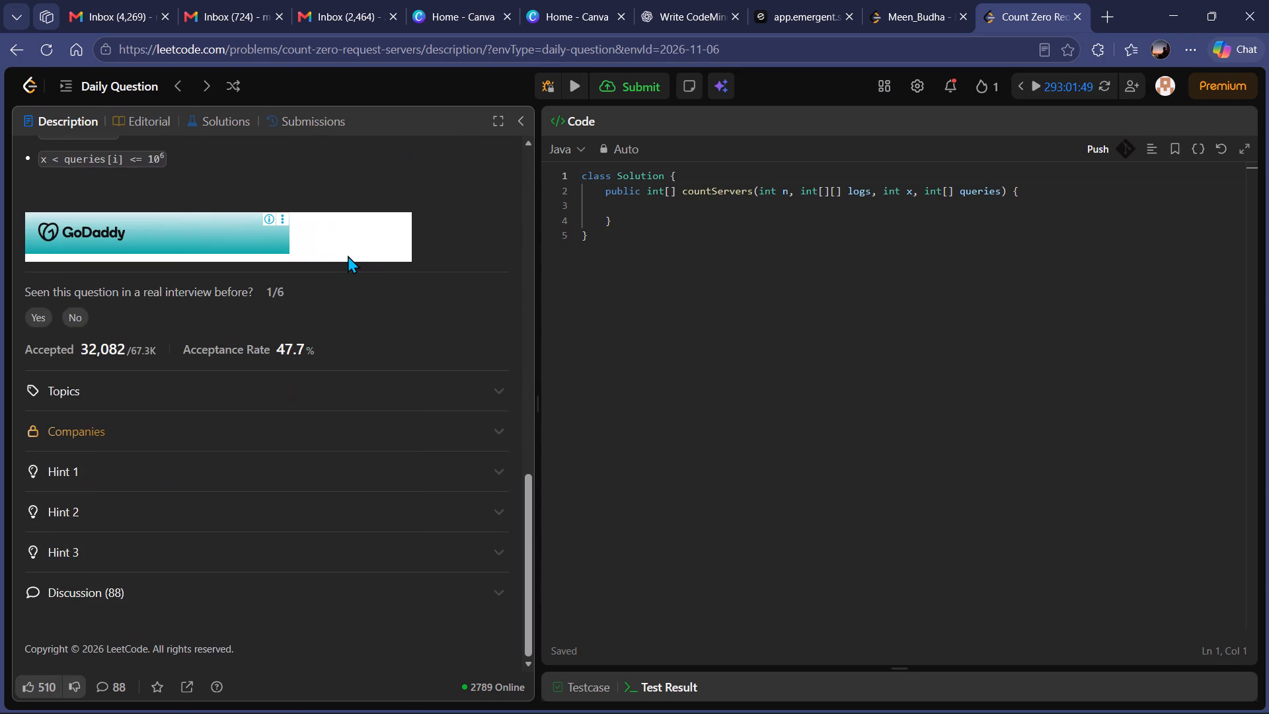
{"action": "scroll", "coordinate": [348, 255], "scroll_direction": "down", "scroll_amount": 1}
{"action": "scroll", "coordinate": [348, 255], "scroll_direction": "up", "scroll_amount": 7}
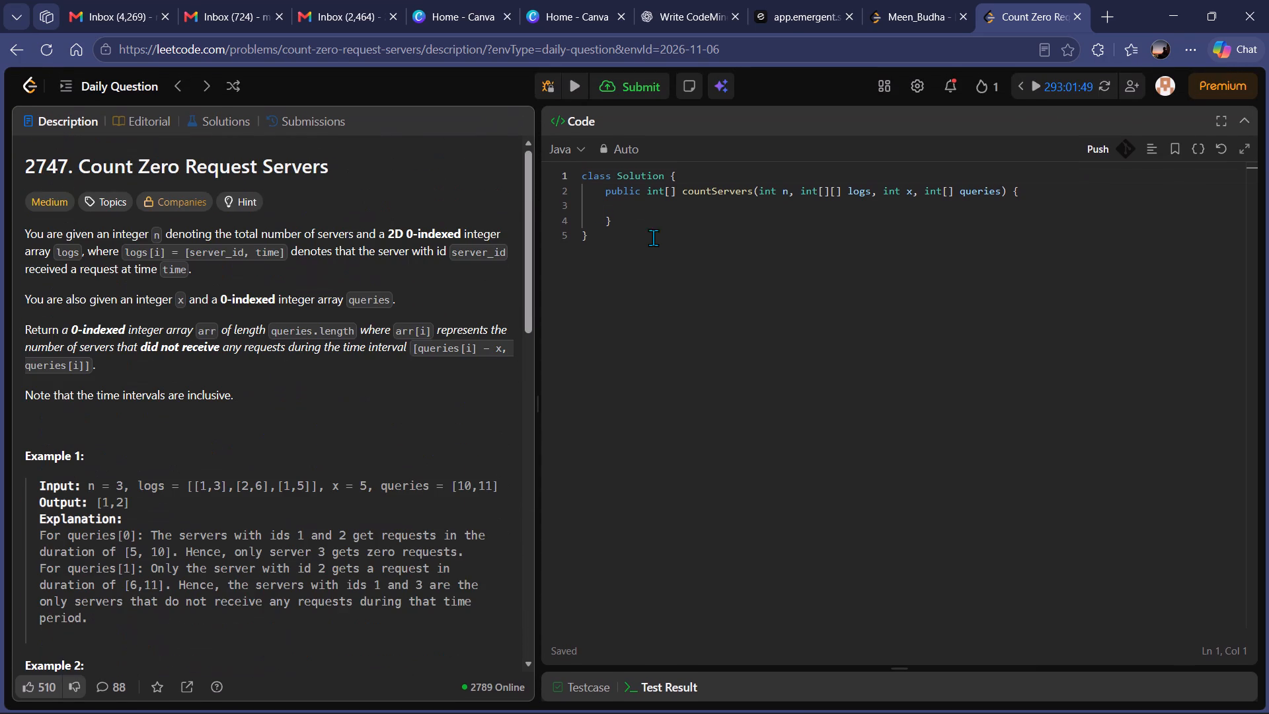
{"action": "scroll", "coordinate": [657, 244], "scroll_direction": "up", "scroll_amount": 1}
{"action": "scroll", "coordinate": [657, 244], "scroll_direction": "down", "scroll_amount": 3}
{"action": "scroll", "coordinate": [657, 244], "scroll_direction": "up", "scroll_amount": 4}
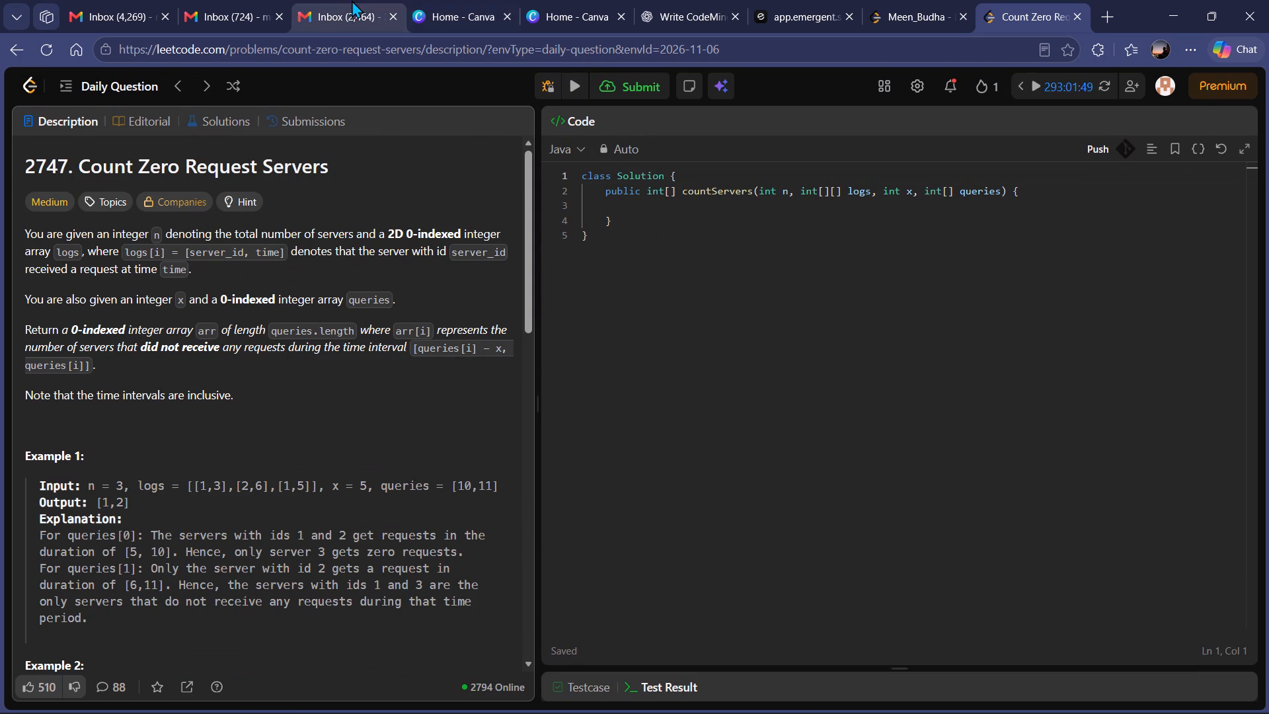
Switch back to the open Canva home page and look over its design types and recent designs.
{"action": "left_click", "coordinate": [570, 1]}
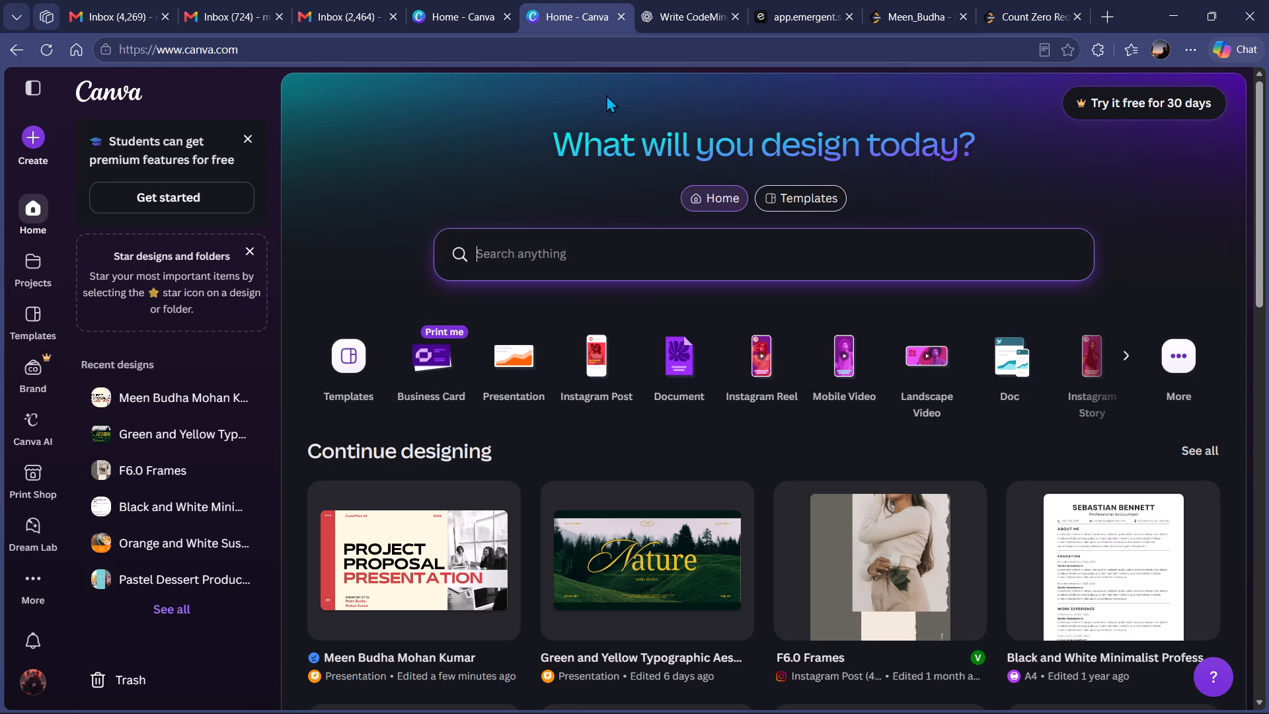
{"action": "scroll", "coordinate": [664, 349], "scroll_direction": "down", "scroll_amount": 2}
{"action": "scroll", "coordinate": [664, 349], "scroll_direction": "up", "scroll_amount": 2}
{"action": "left_click", "coordinate": [455, 0]}
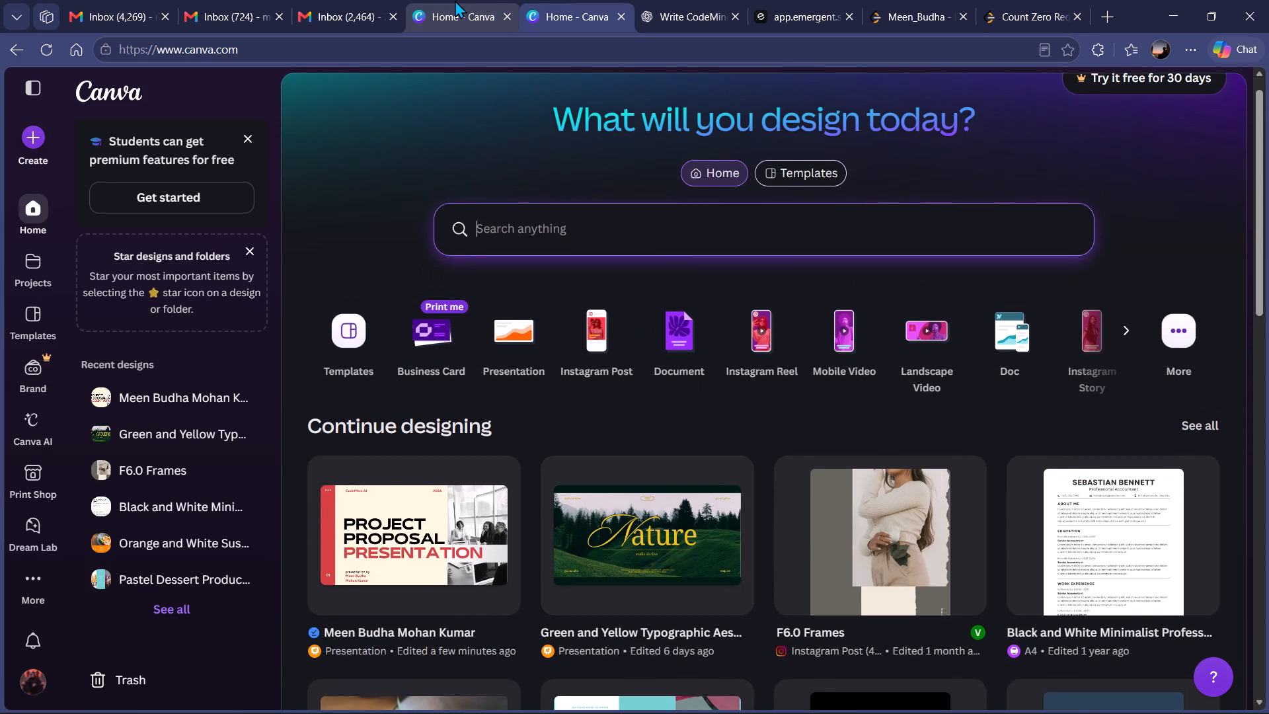
{"action": "left_click", "coordinate": [547, 0]}
{"action": "scroll", "coordinate": [553, 247], "scroll_direction": "up", "scroll_amount": 2}
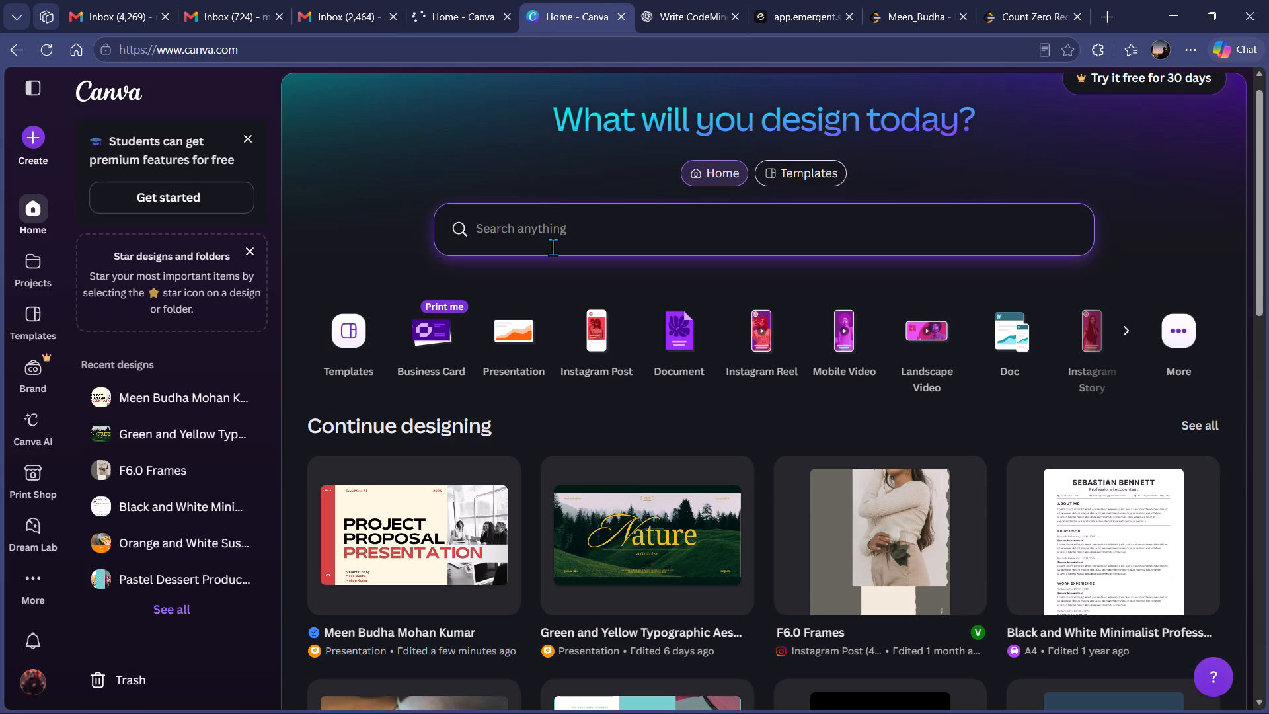
{"action": "scroll", "coordinate": [553, 247], "scroll_direction": "up", "scroll_amount": 2}
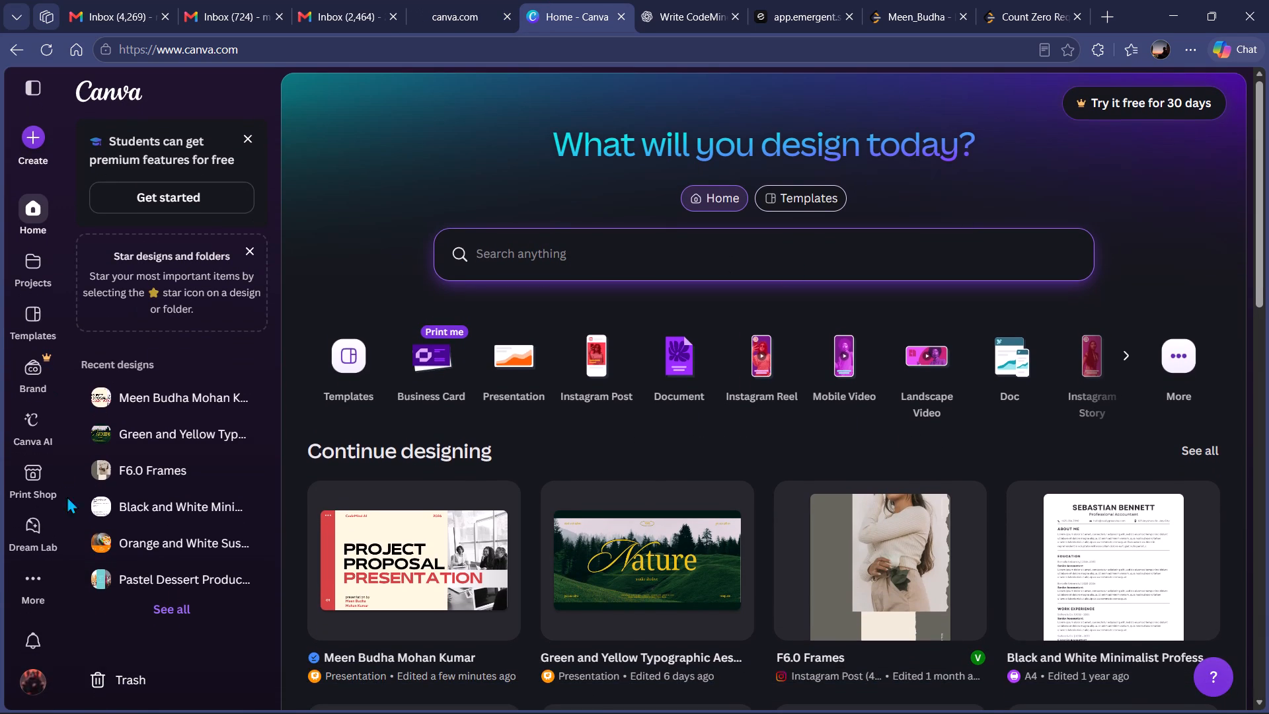